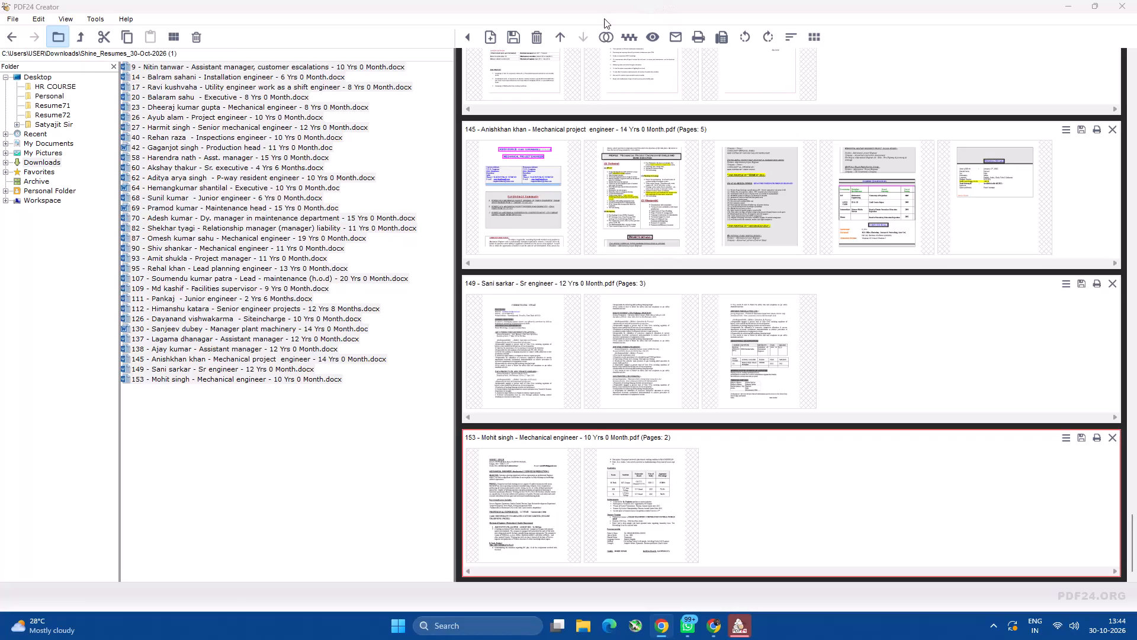
# In PDF24 Creator, save all loaded resumes as individual PDFs with the Good quality profile into the Resume72 folder.
pyautogui.click(512, 35)
pyautogui.click(499, 56)
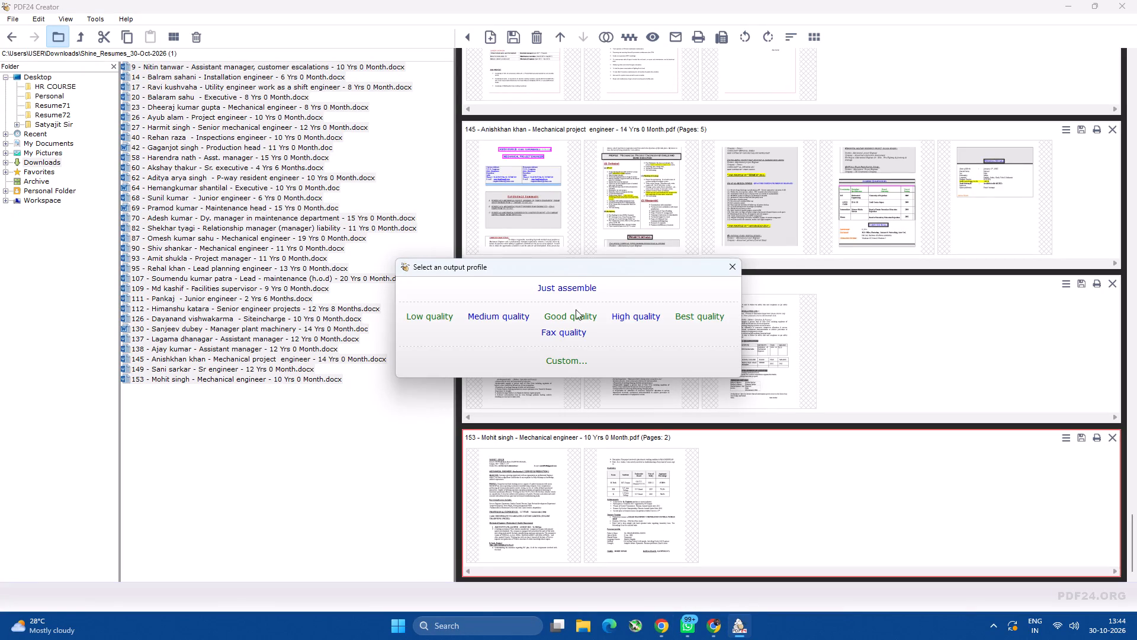
pyautogui.click(576, 312)
pyautogui.scroll(-4, 576, 312)
pyautogui.click(517, 361)
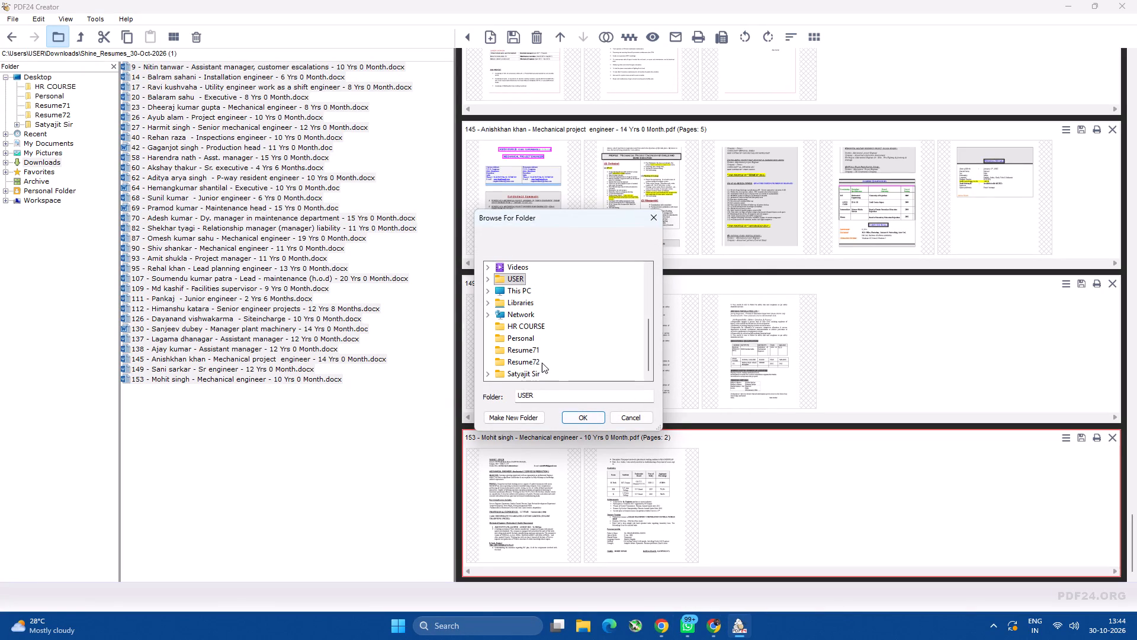
pyautogui.click(536, 361)
pyautogui.click(577, 420)
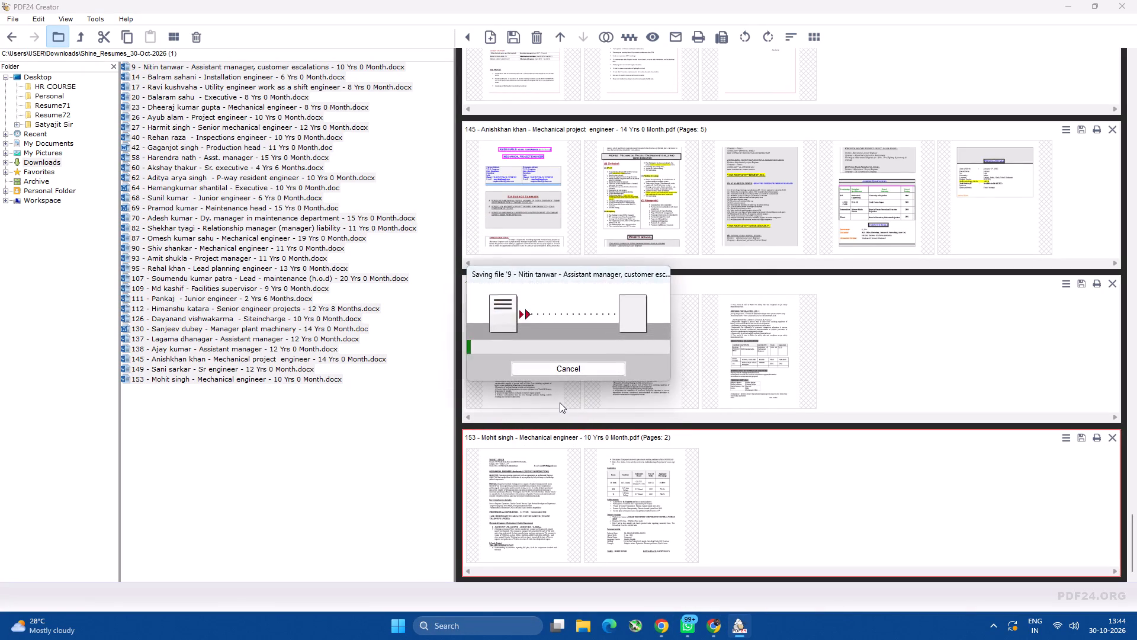
# Check Fo's reply in the Wajo chat in Chrome and return to PDF24 Creator.
pyautogui.click(670, 625)
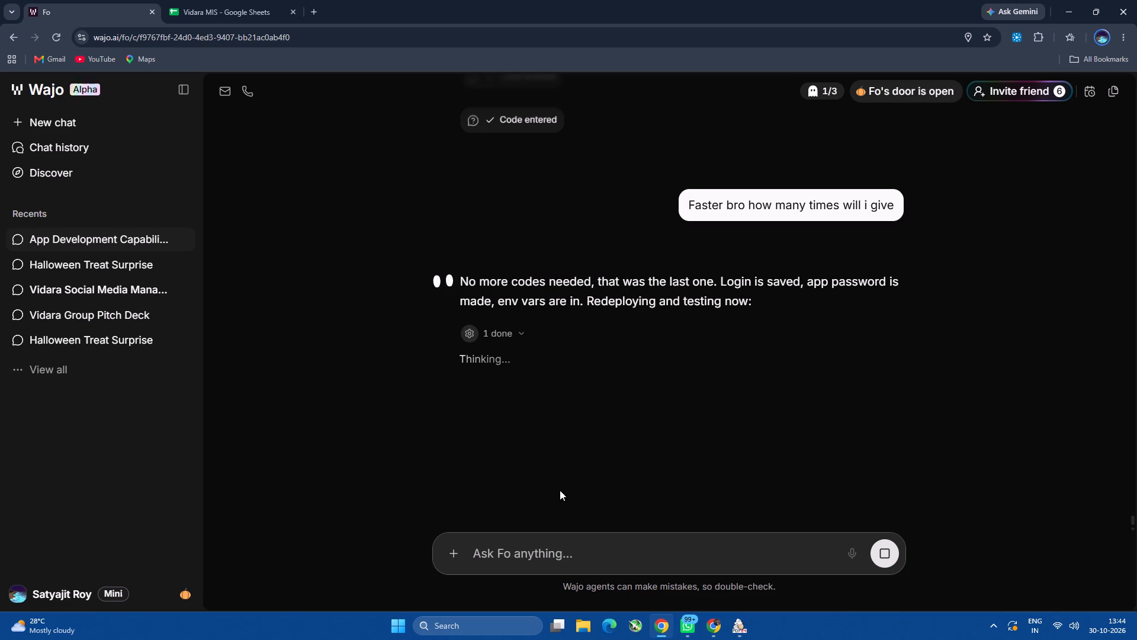
pyautogui.click(741, 626)
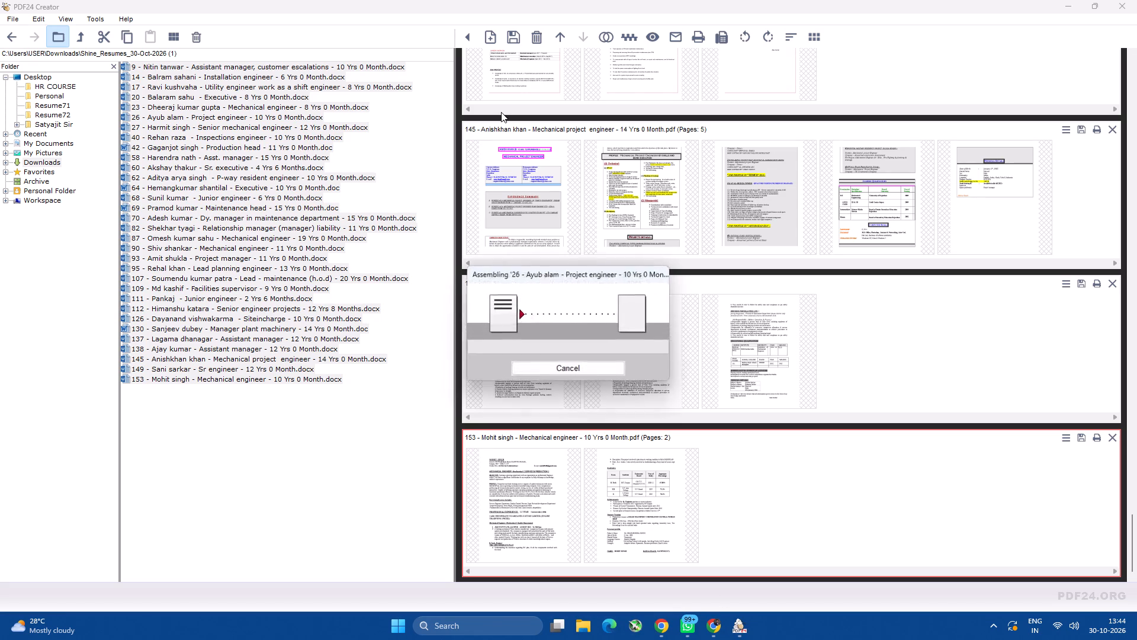
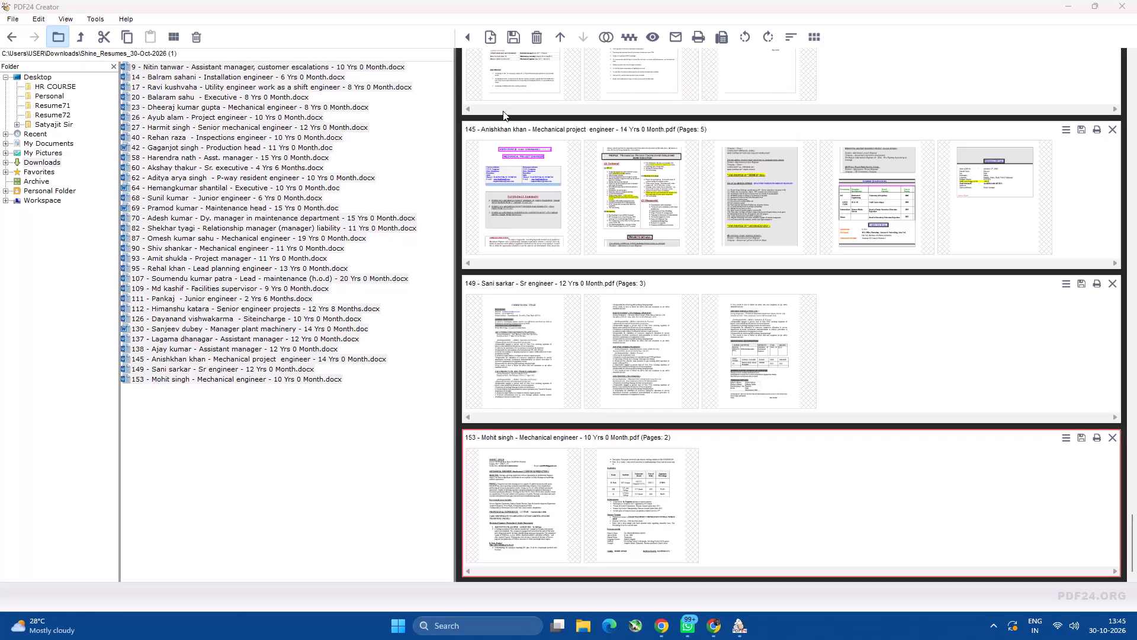
# Remove all loaded documents from the PDF24 Creator workspace.
pyautogui.click(539, 38)
pyautogui.click(542, 55)
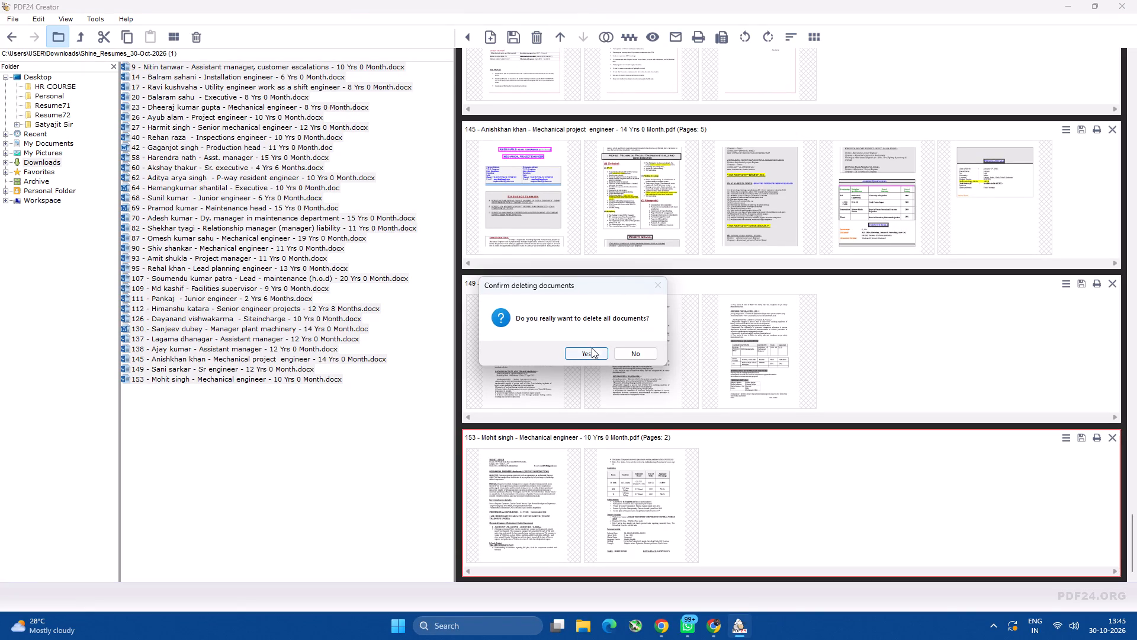
pyautogui.click(587, 354)
# Load all Word resumes from the Shine_Resumes_30-Oct-2026 (2) folder in Downloads into the empty document workspace.
pyautogui.click(1, 43)
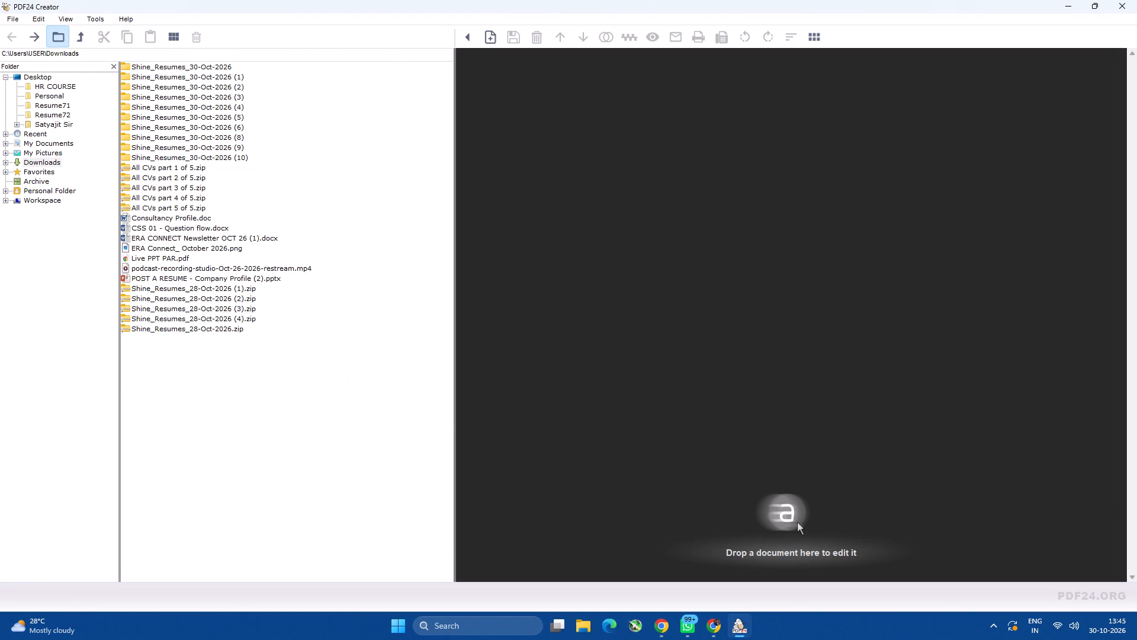
pyautogui.doubleClick(215, 89)
pyautogui.moveTo(230, 491); pyautogui.dragTo(217, 309)
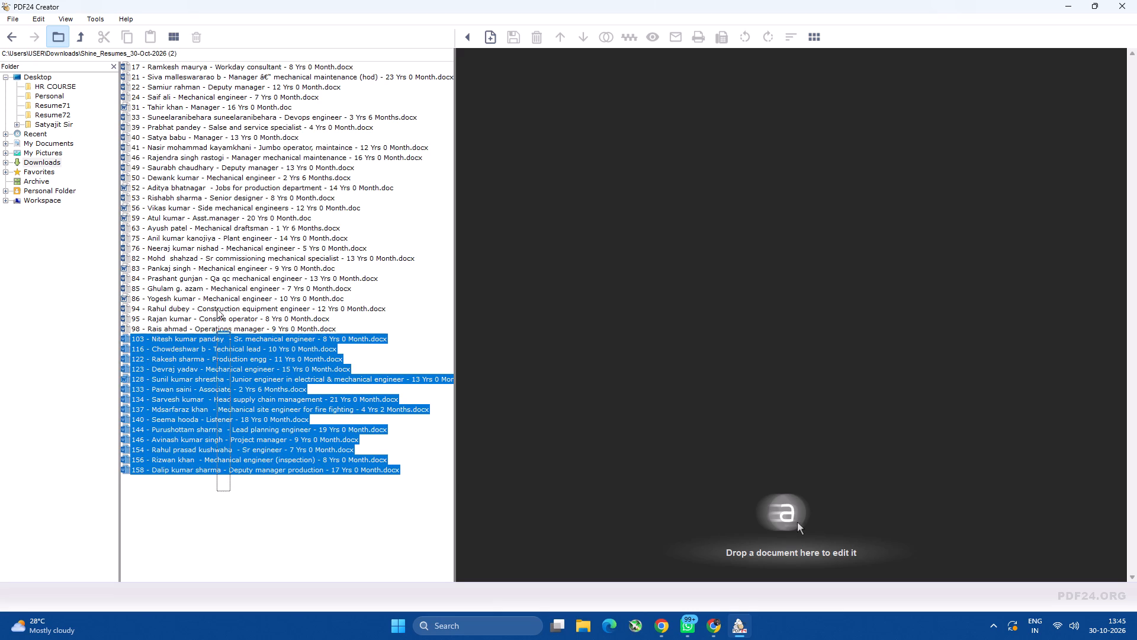
pyautogui.moveTo(217, 309); pyautogui.dragTo(213, 65)
pyautogui.moveTo(213, 65); pyautogui.dragTo(711, 199)
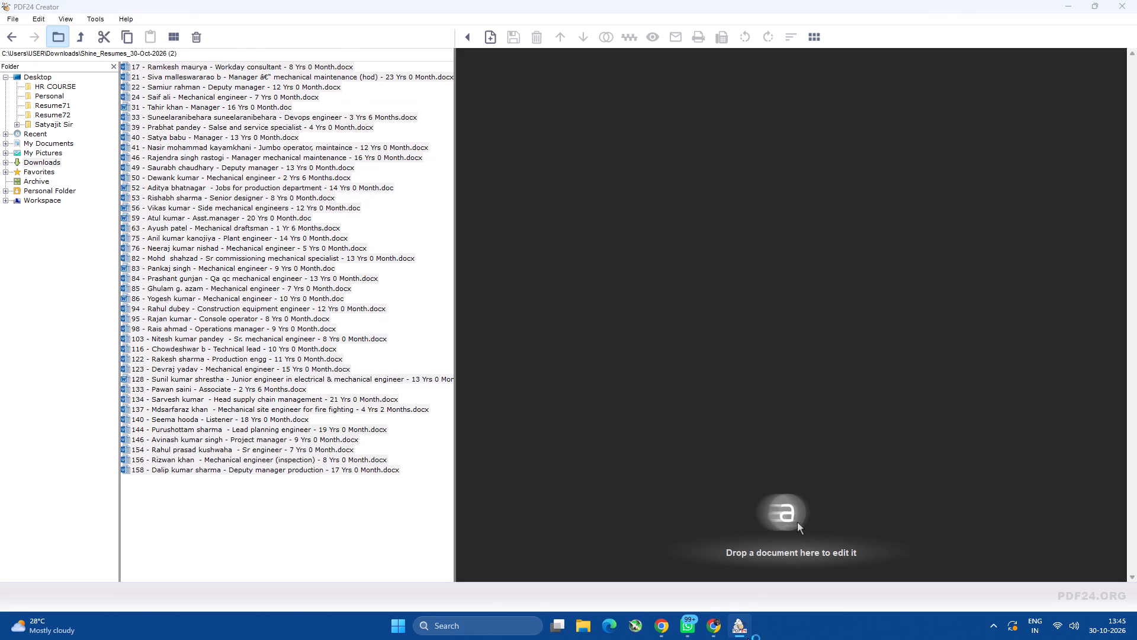
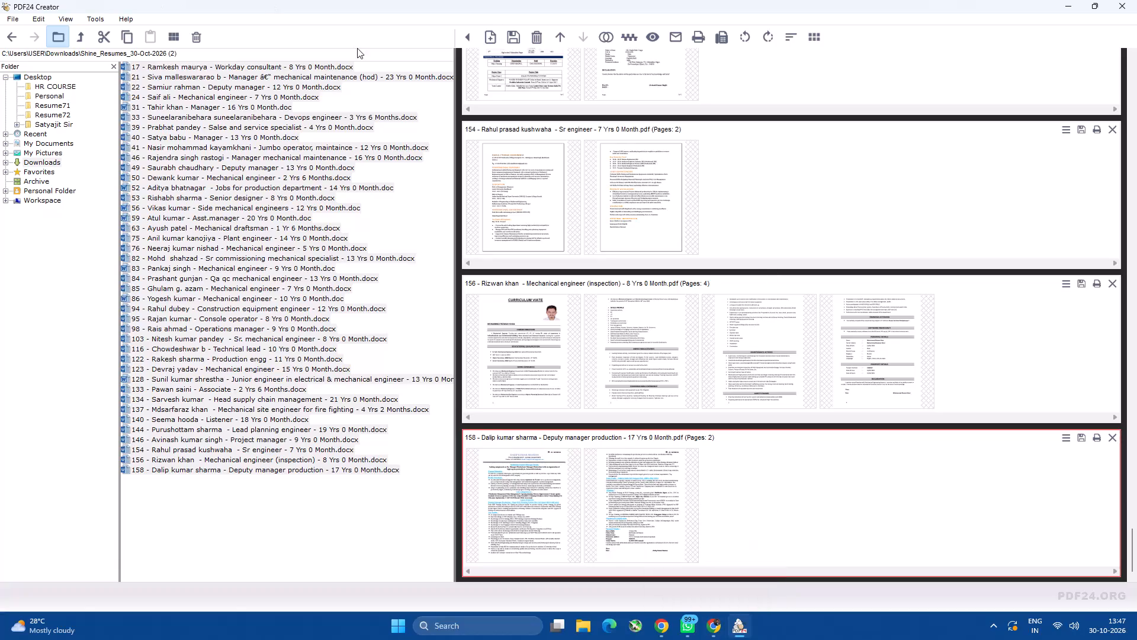
# Save all loaded resumes as separate PDF files into the Resume72 folder on the Desktop.
pyautogui.click(516, 39)
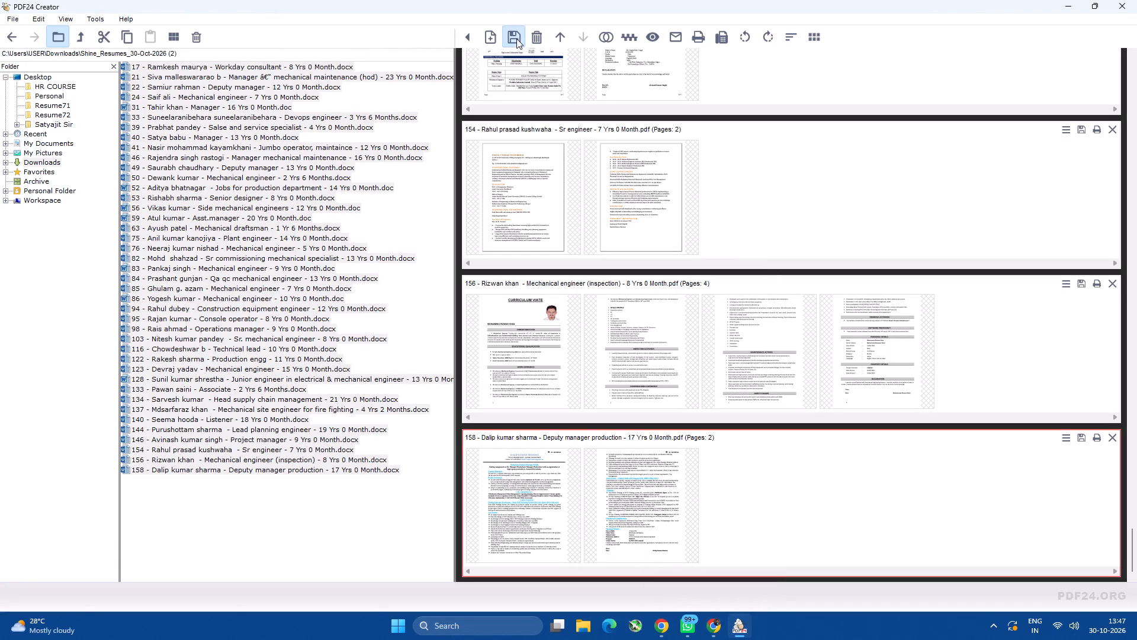
pyautogui.click(516, 58)
pyautogui.click(560, 318)
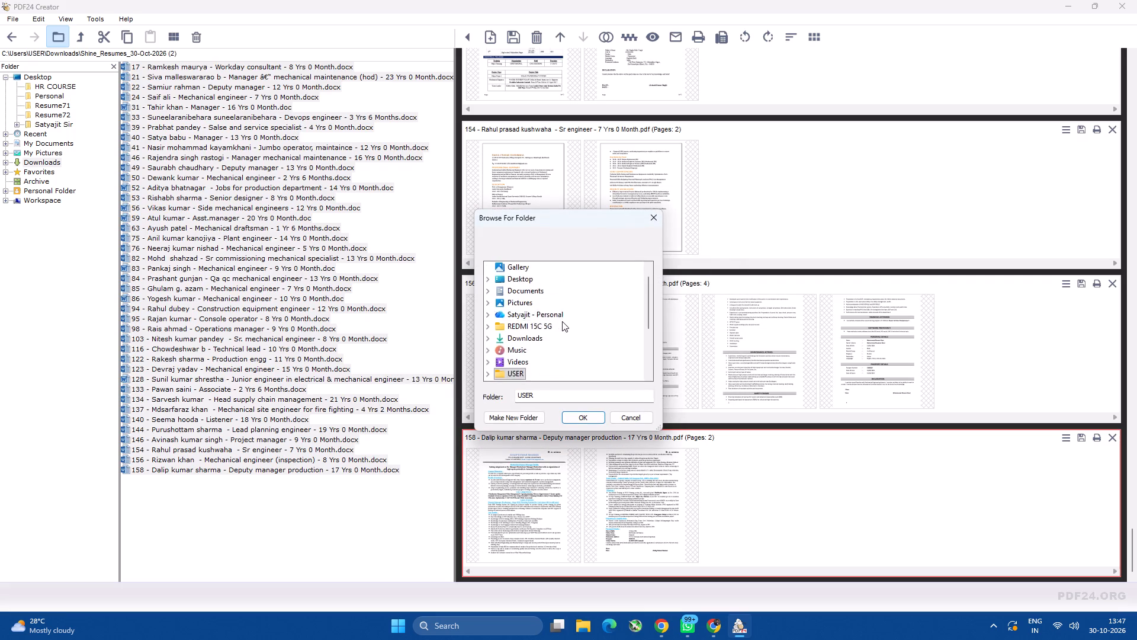
pyautogui.scroll(-5, 562, 321)
pyautogui.click(532, 359)
pyautogui.click(583, 422)
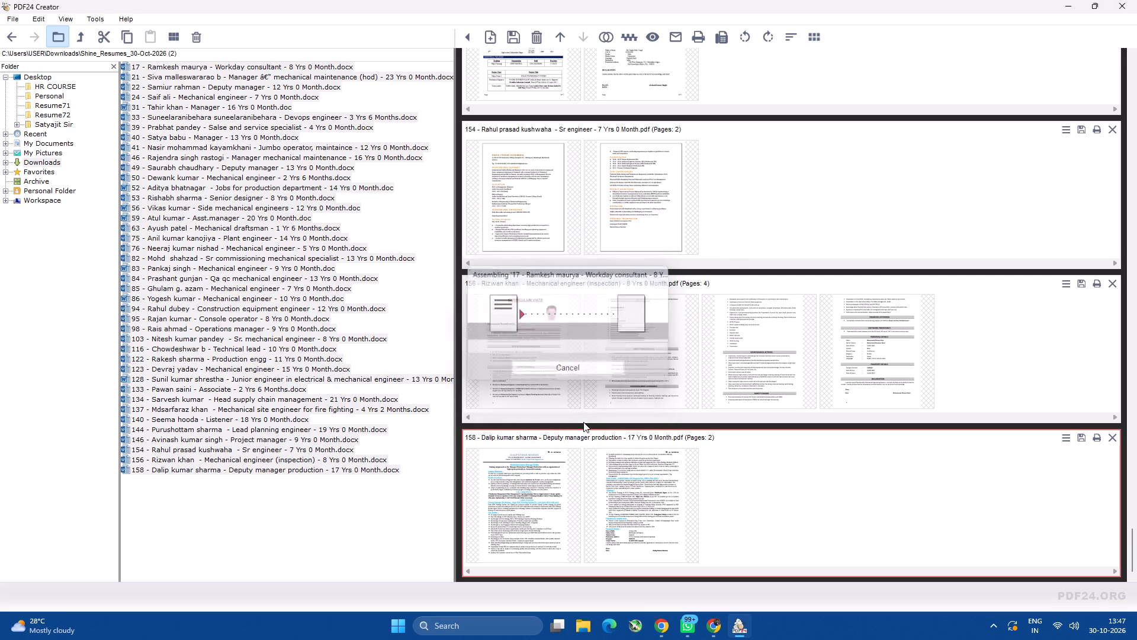
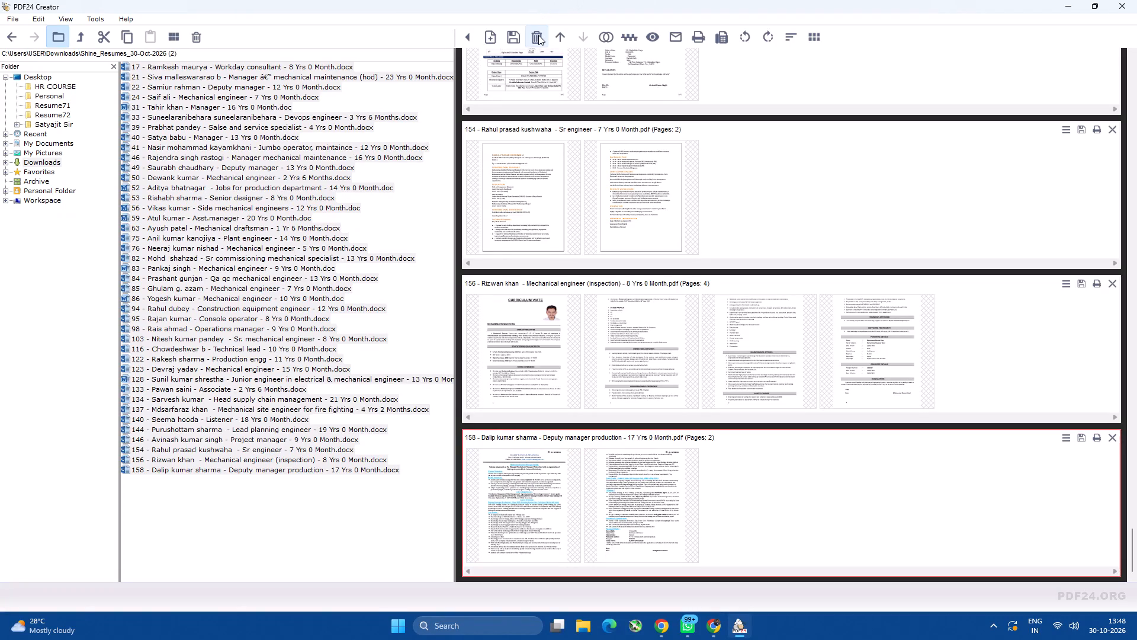
# Remove all the loaded resume documents from the PDF24 workspace.
pyautogui.click(538, 35)
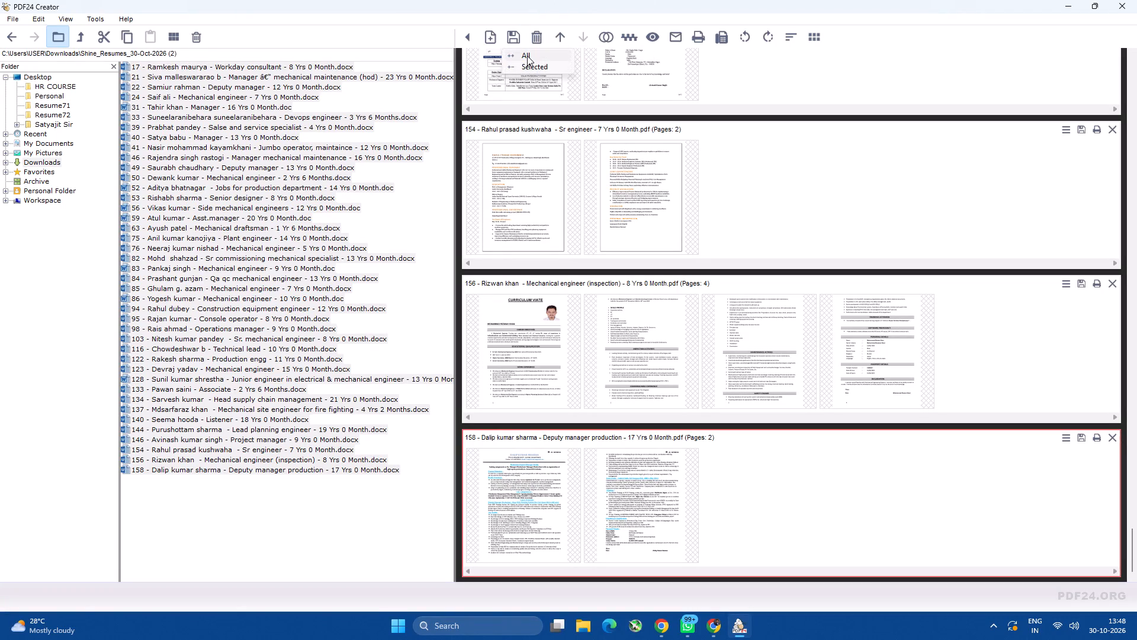
pyautogui.click(527, 56)
pyautogui.click(589, 351)
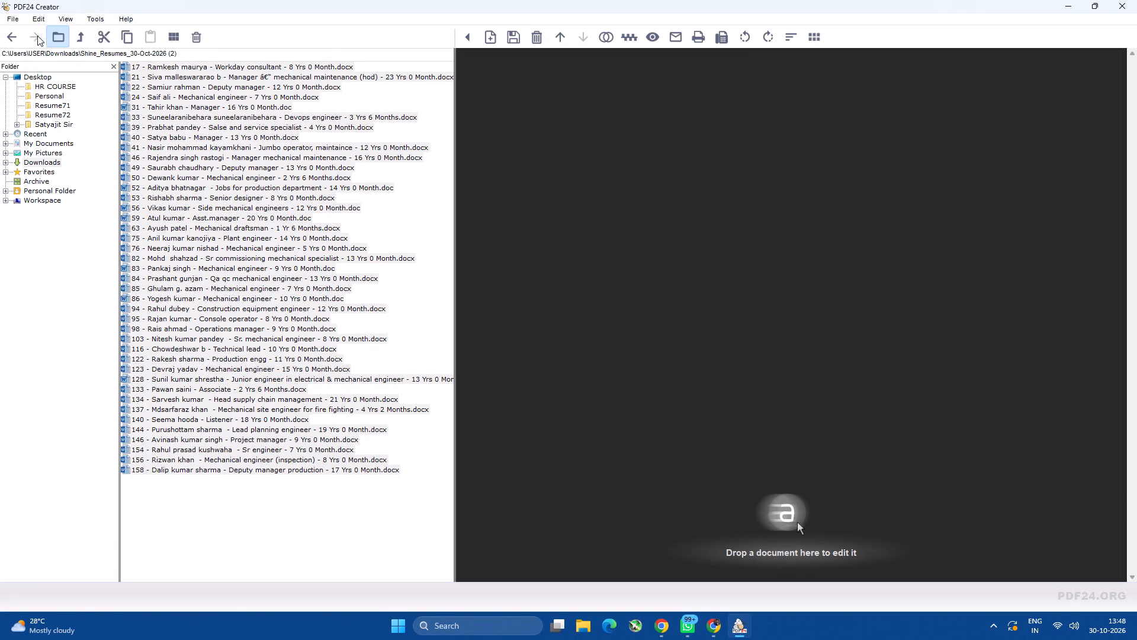
# Load all the Word resumes from the Shine_Resumes_30-Oct-2026 (3) folder into the PDF24 workspace for conversion.
pyautogui.click(19, 36)
pyautogui.doubleClick(187, 98)
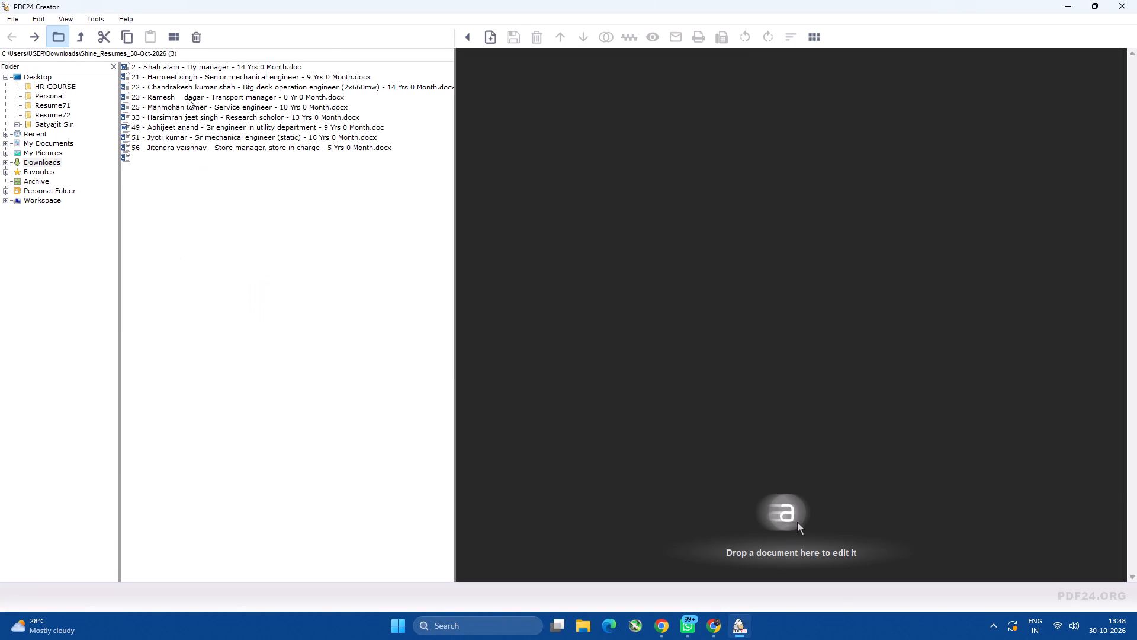
pyautogui.moveTo(257, 405); pyautogui.dragTo(213, 63)
pyautogui.moveTo(212, 67); pyautogui.dragTo(653, 286)
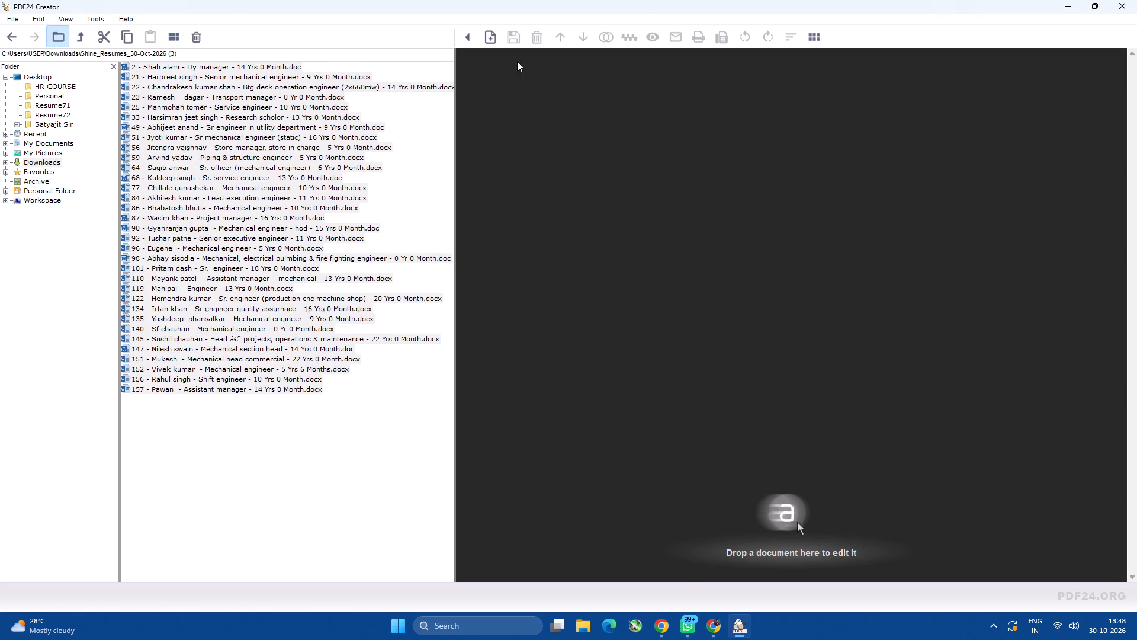
# Switch to the Wajo chat in Chrome, check the agent's redeployment and test report, and start a reply with "Sig".
pyautogui.click(667, 622)
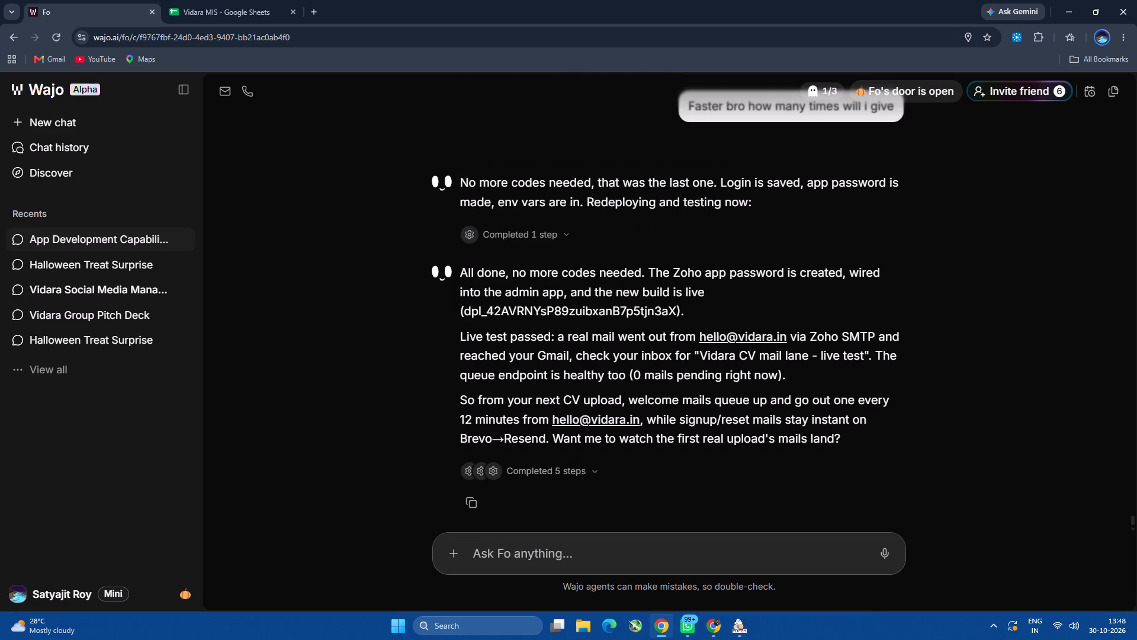
pyautogui.scroll(-1, 500, 371)
pyautogui.click(522, 549)
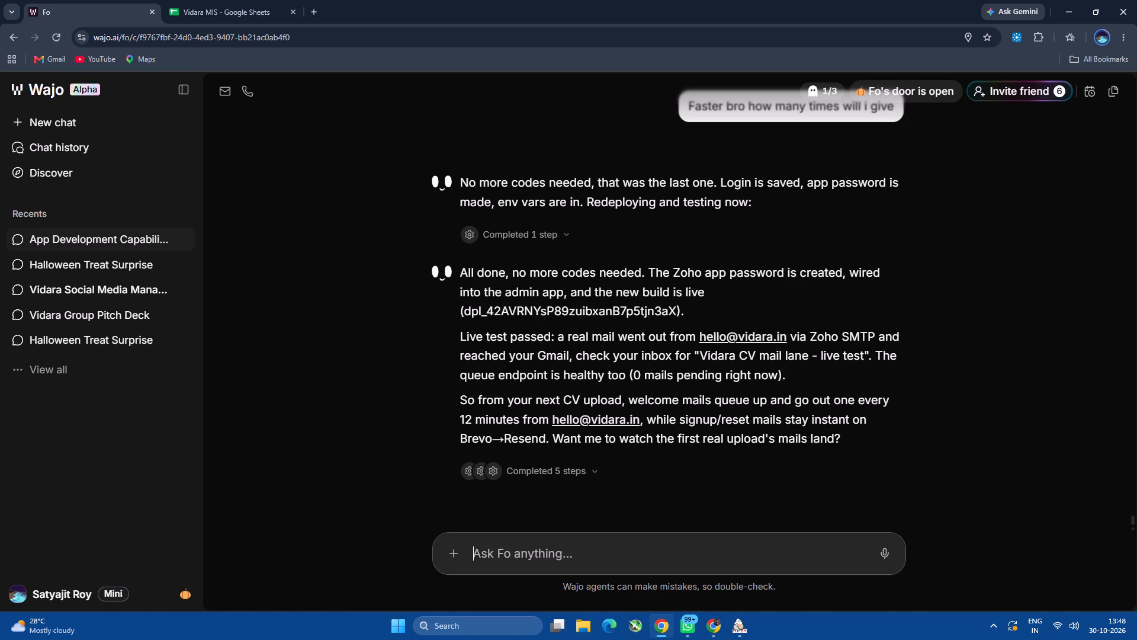
pyautogui.write('Sig')
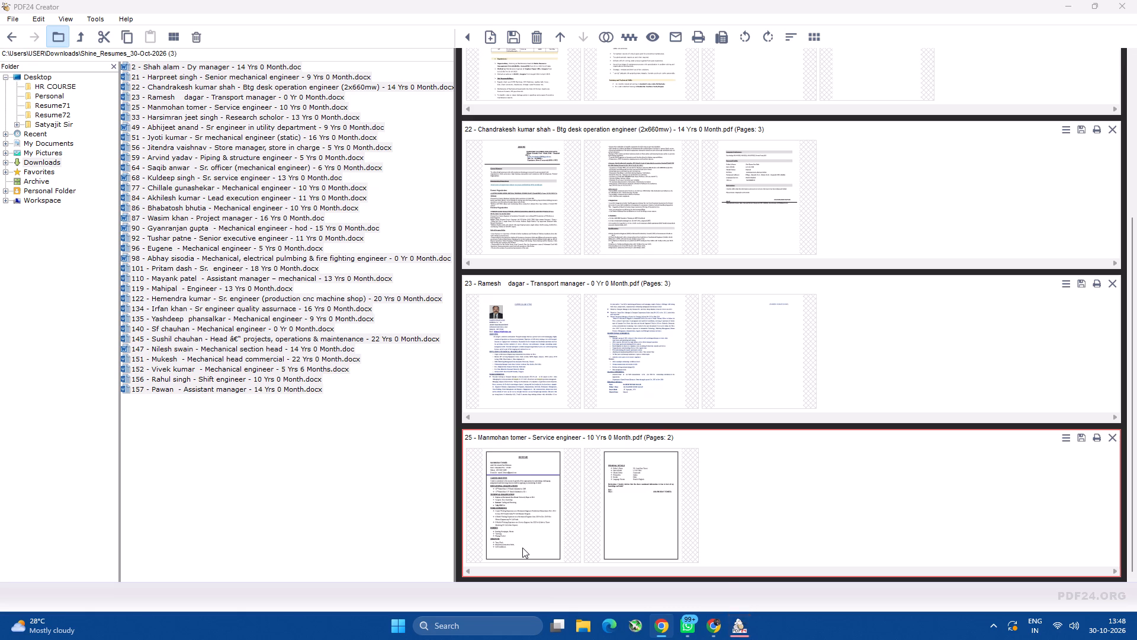
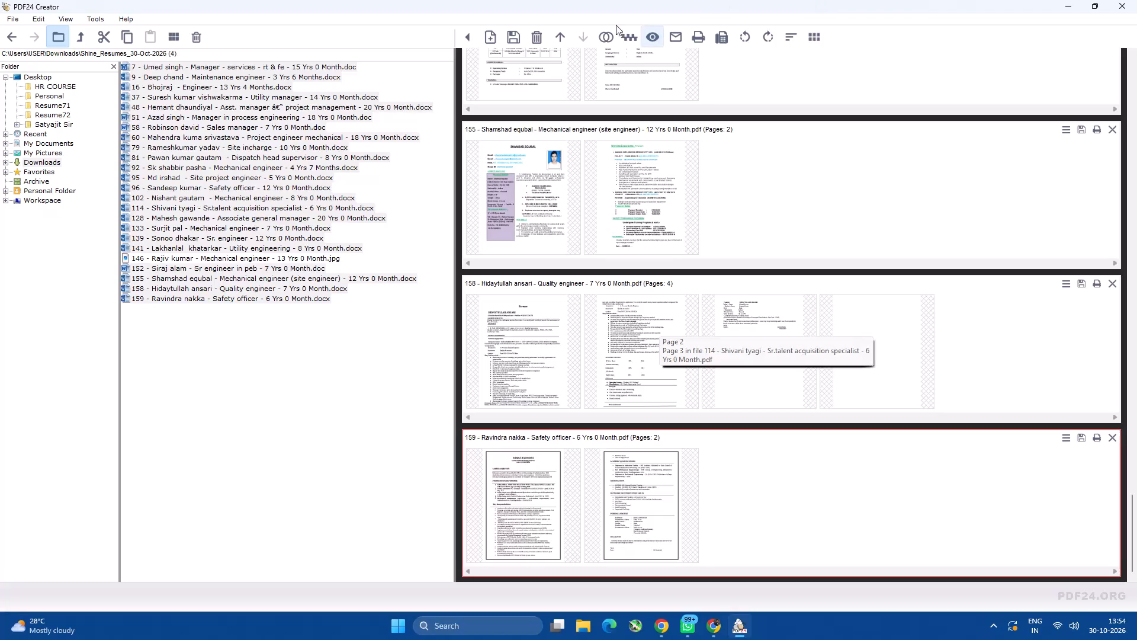
# Save all the loaded resume documents as PDFs into the Resume72 folder.
pyautogui.click(516, 36)
pyautogui.click(509, 53)
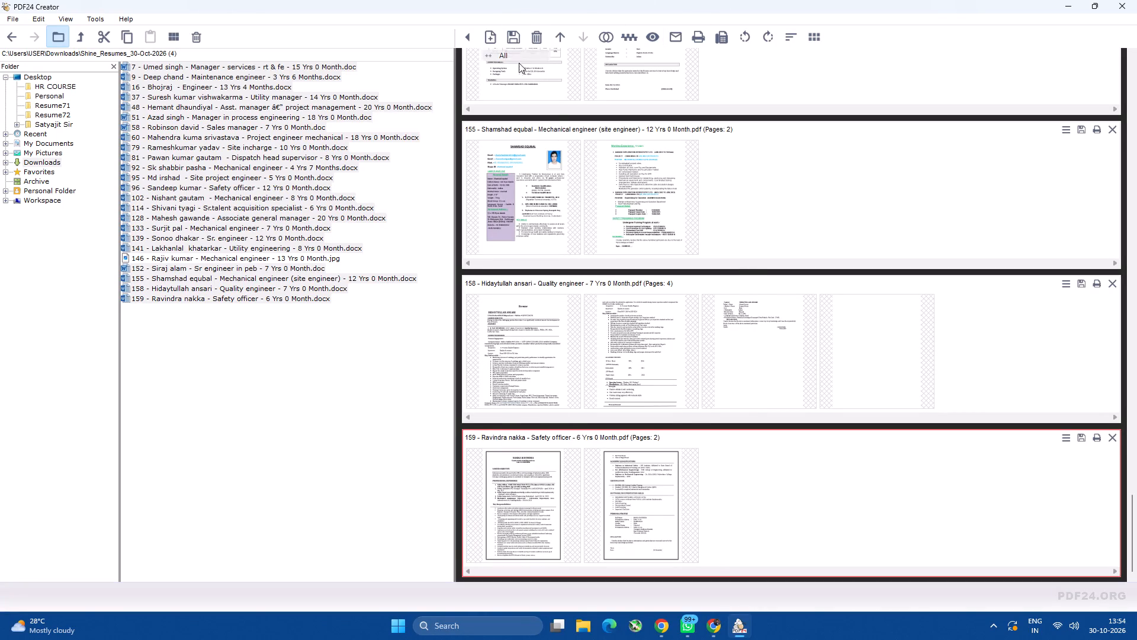
pyautogui.click(568, 314)
pyautogui.scroll(-9, 568, 314)
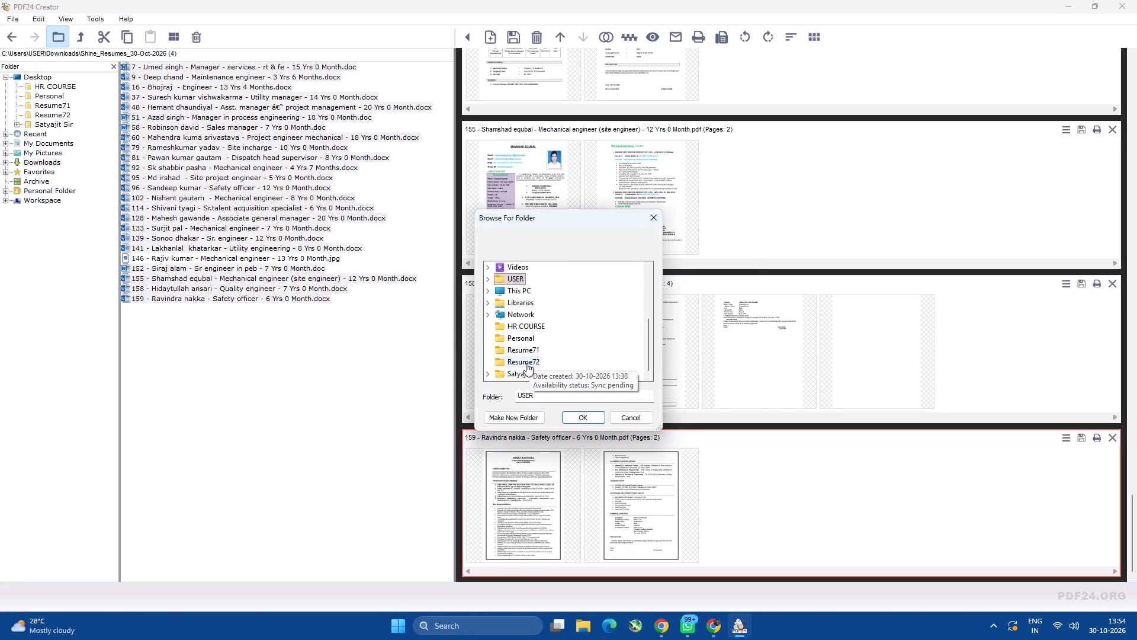
pyautogui.click(526, 363)
pyautogui.click(573, 420)
# Switch to Chrome and check the Wajo agent's progress, looking over the Vidara MIS sheet and the Vidara Admin CV Library.
pyautogui.click(660, 625)
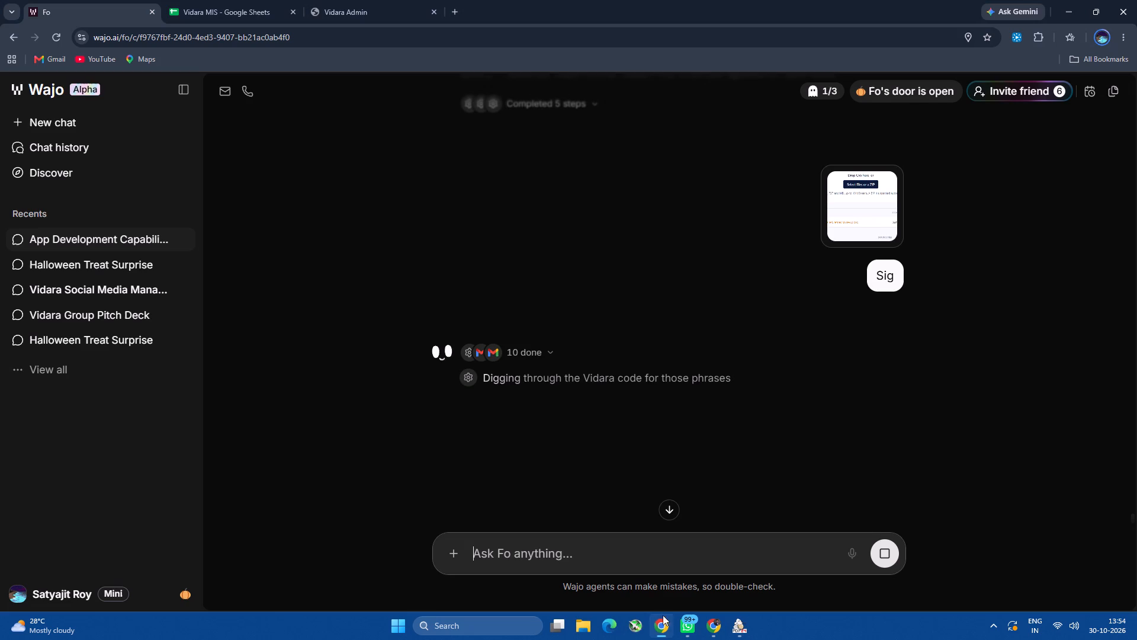
pyautogui.click(246, 0)
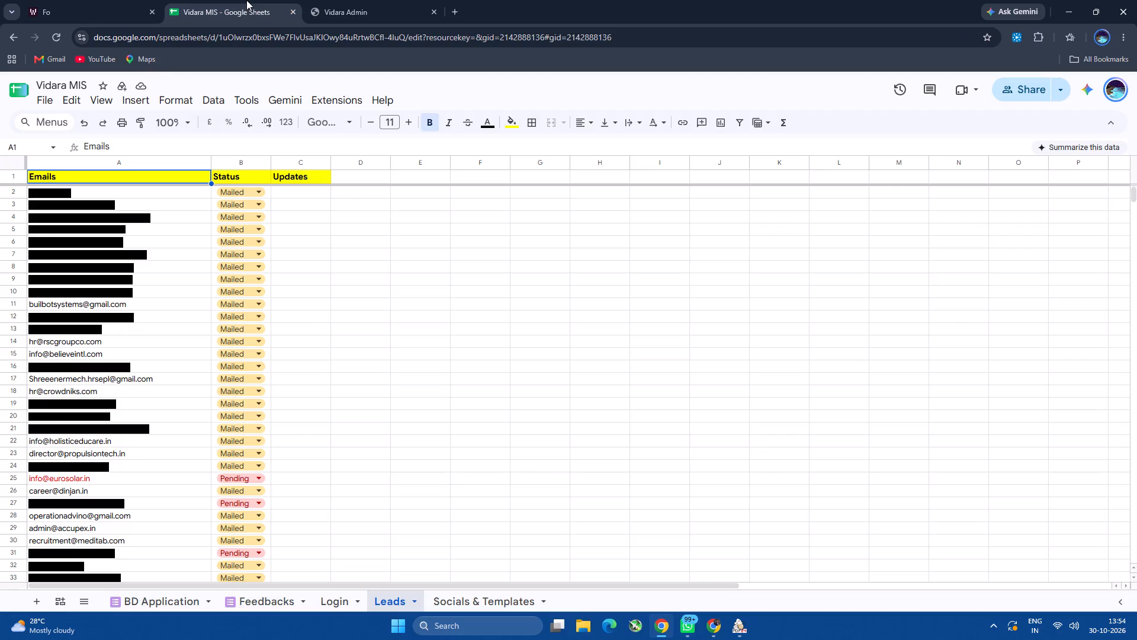
pyautogui.click(348, 0)
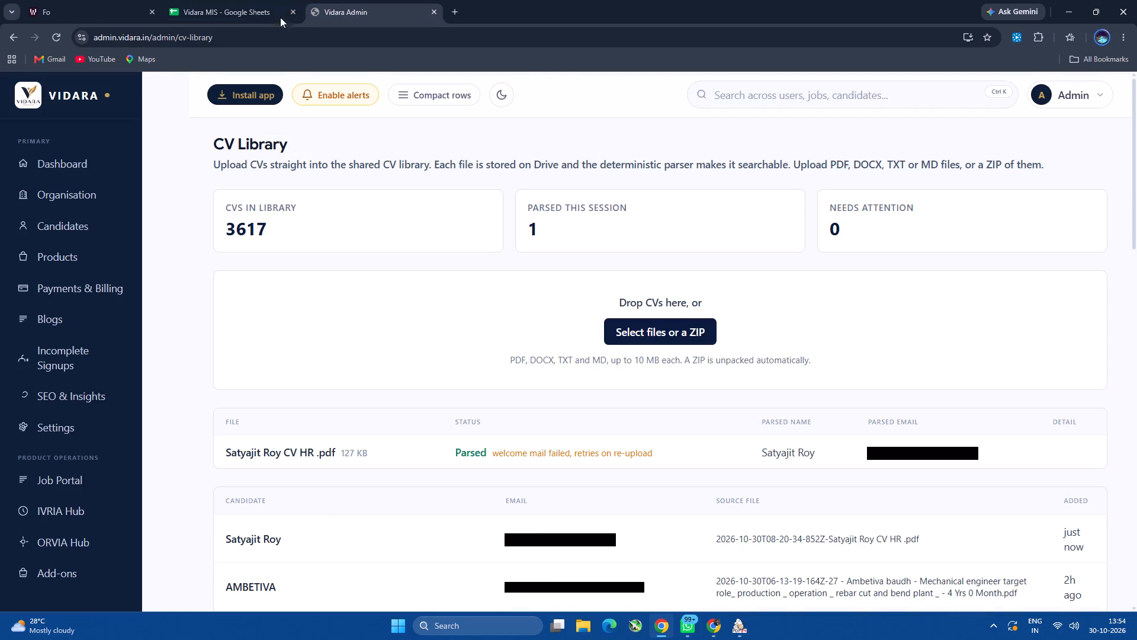
pyautogui.click(243, 12)
pyautogui.click(110, 12)
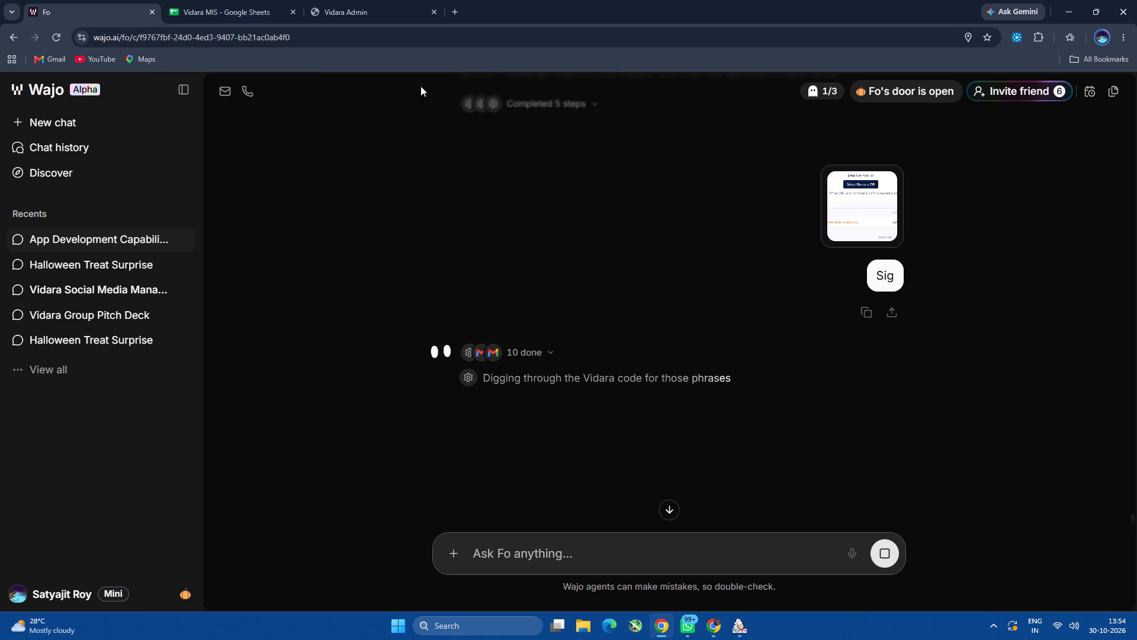
pyautogui.click(267, 0)
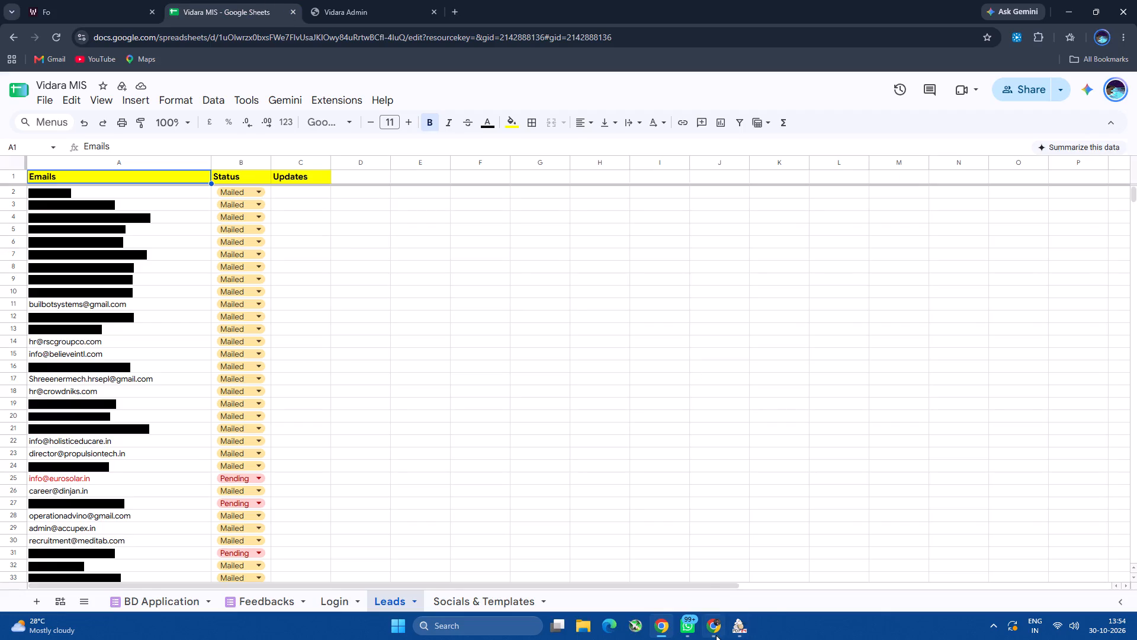
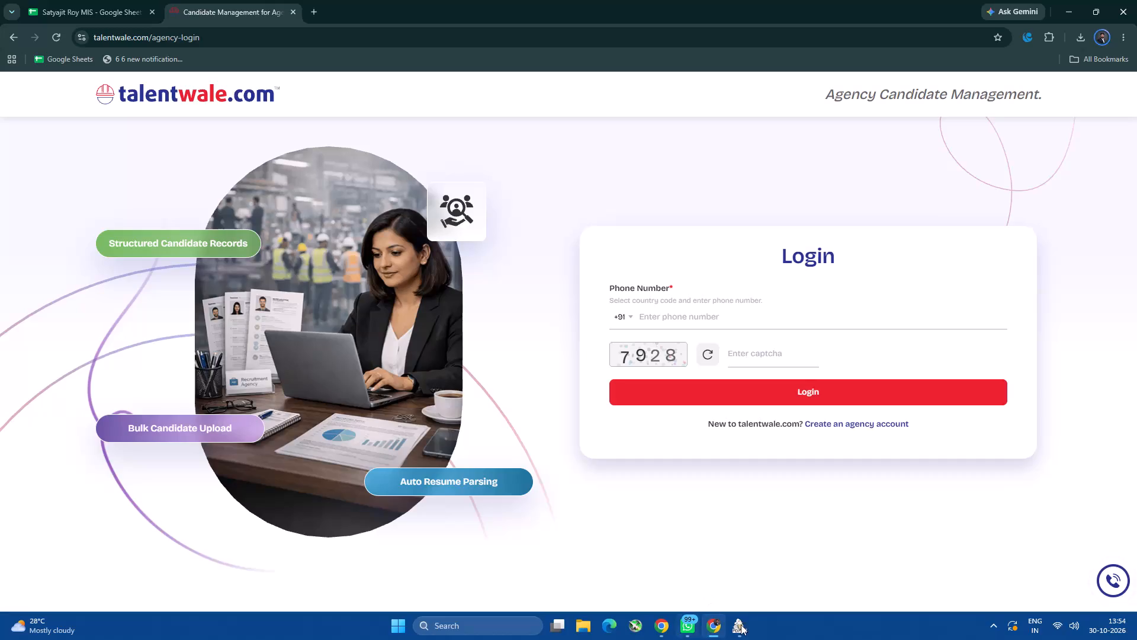
# Switch to PDF24 Creator and delete all the loaded documents from the workspace.
pyautogui.click(740, 622)
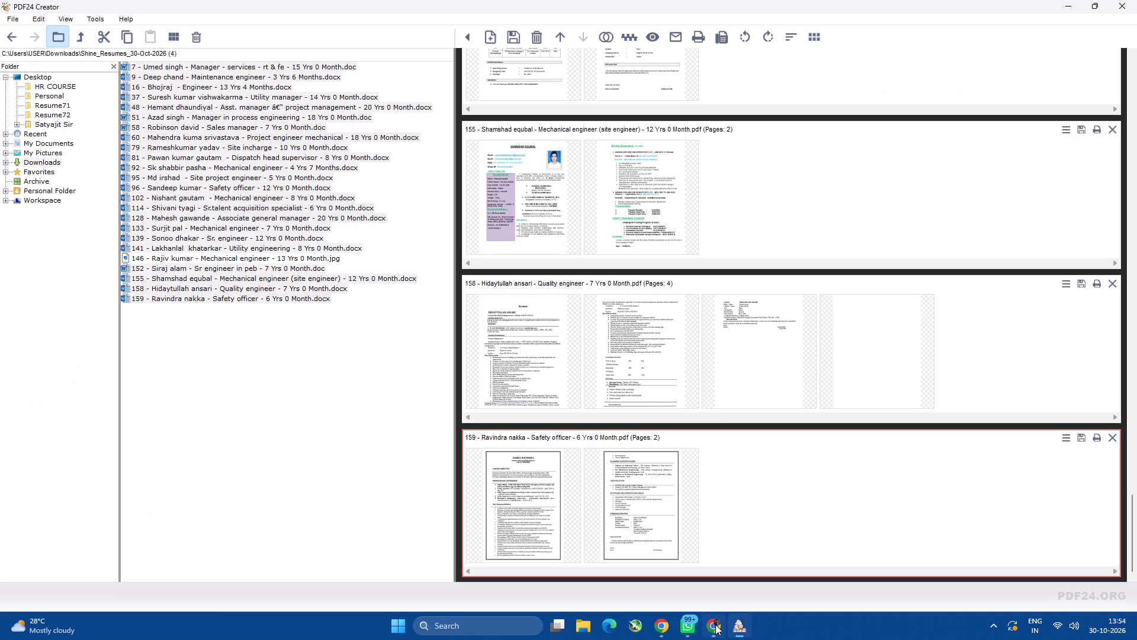
pyautogui.click(534, 36)
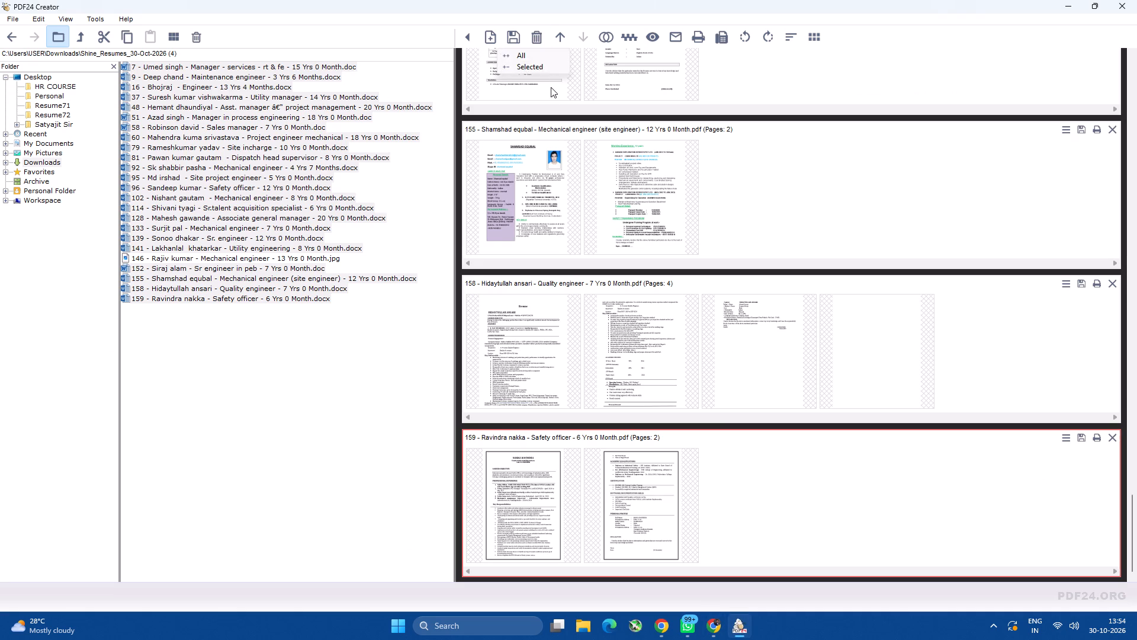
pyautogui.click(532, 56)
pyautogui.click(587, 360)
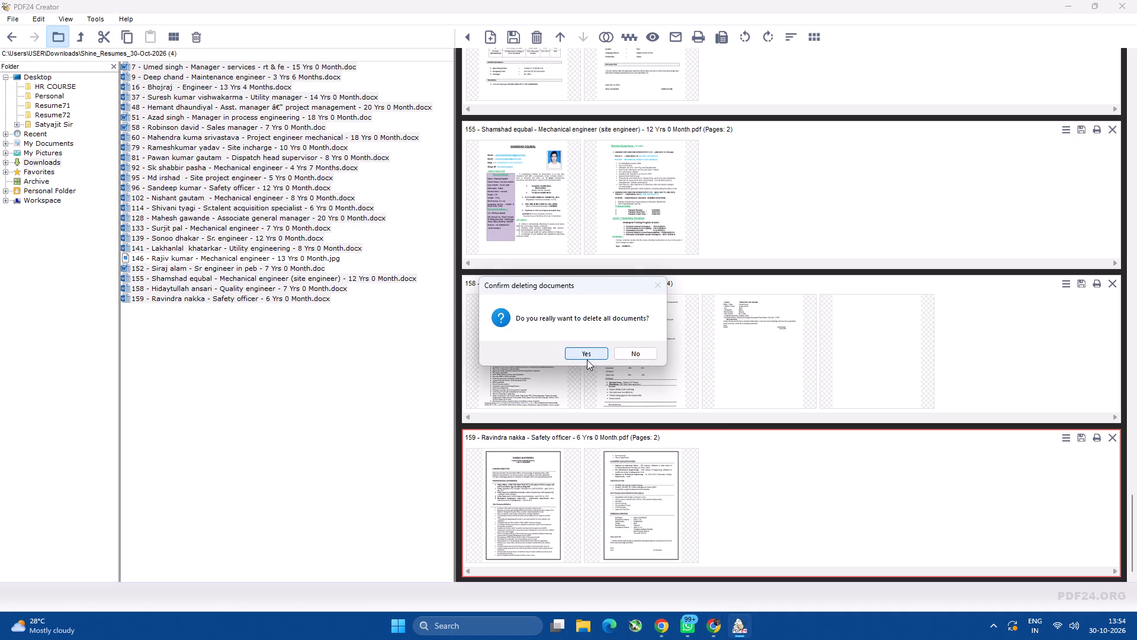
# Load all the resume documents from the Shine_Resumes_30-Oct-2026 (5) folder into the editing workspace for conversion.
pyautogui.click(2, 34)
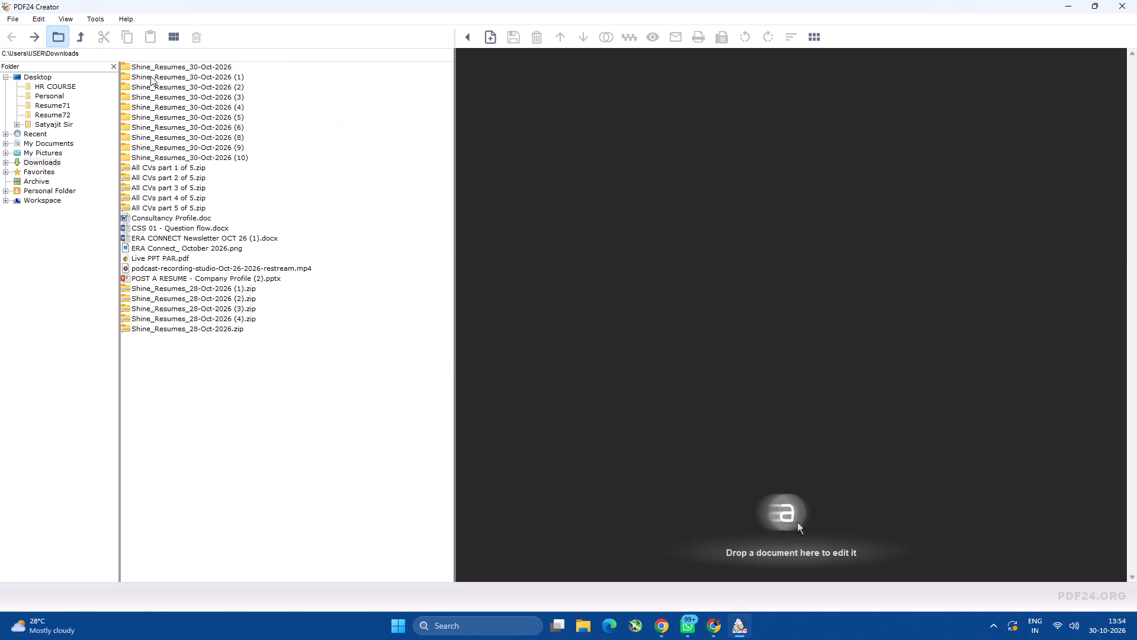
pyautogui.doubleClick(206, 115)
pyautogui.moveTo(284, 535); pyautogui.dragTo(281, 265)
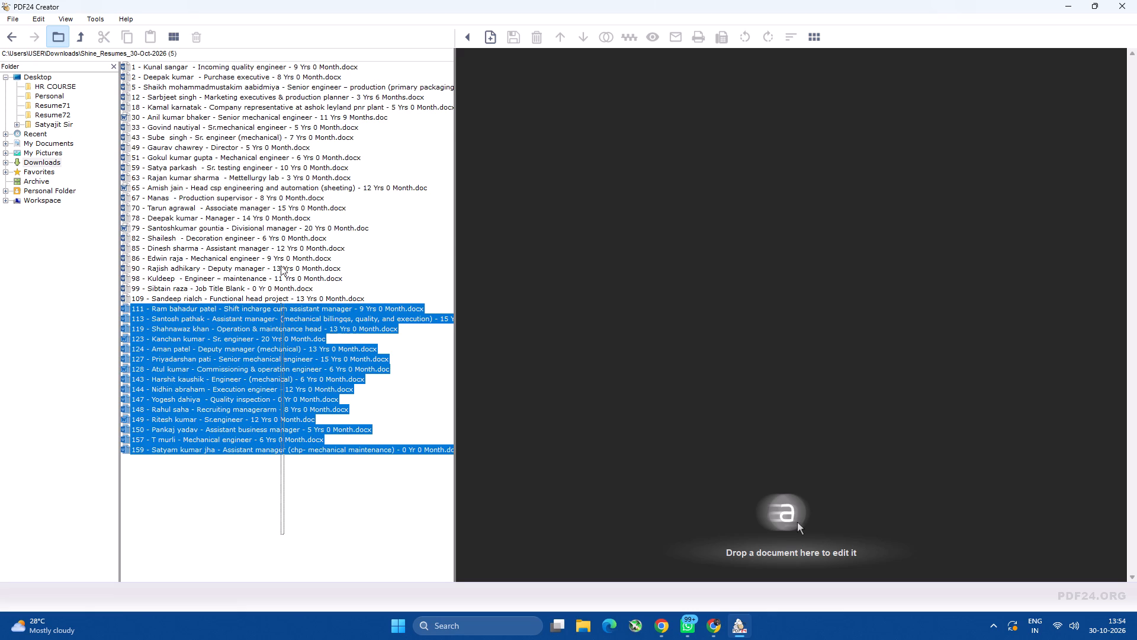
pyautogui.moveTo(281, 265); pyautogui.dragTo(278, 68)
pyautogui.moveTo(278, 68); pyautogui.dragTo(619, 181)
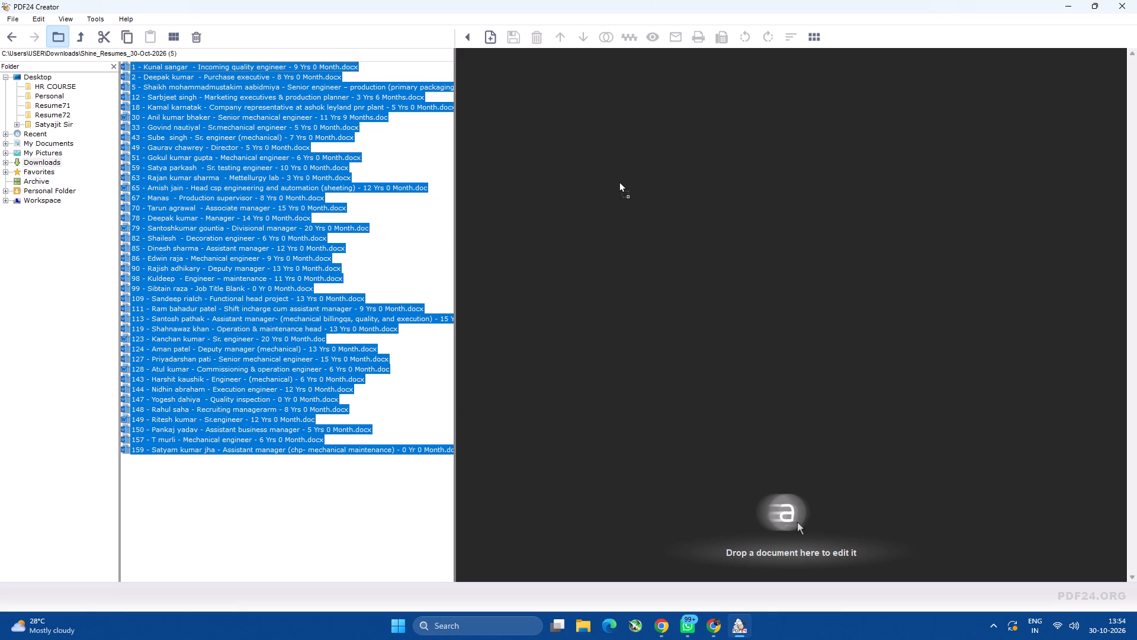
pyautogui.moveTo(619, 181); pyautogui.dragTo(620, 182)
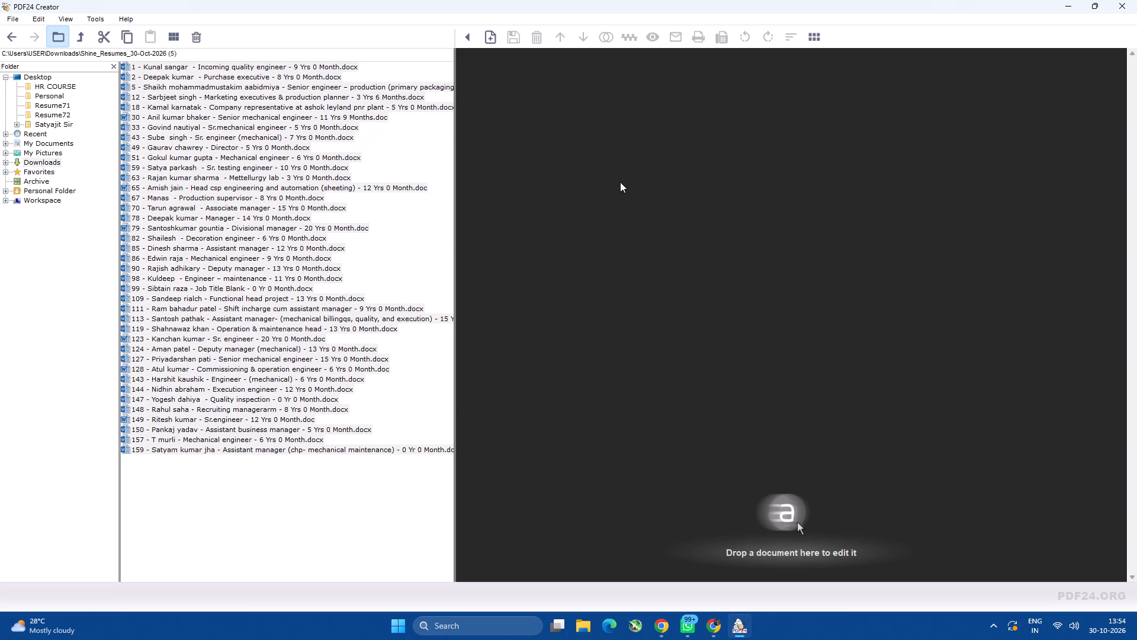
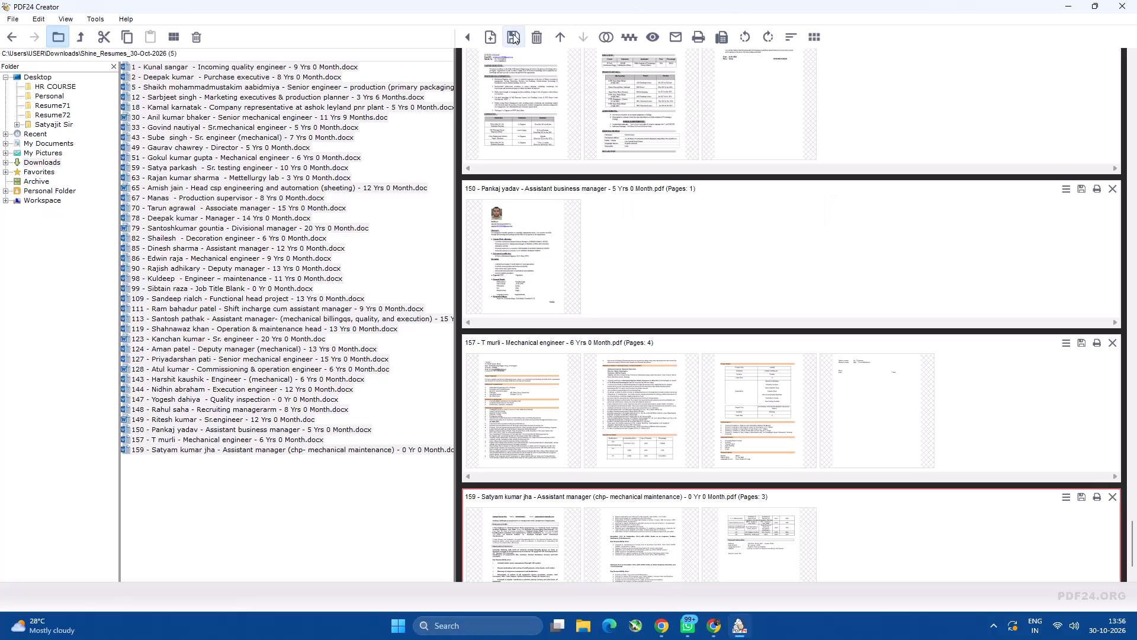
# Save all the loaded resume documents as PDFs into the Resume72 folder.
pyautogui.click(509, 37)
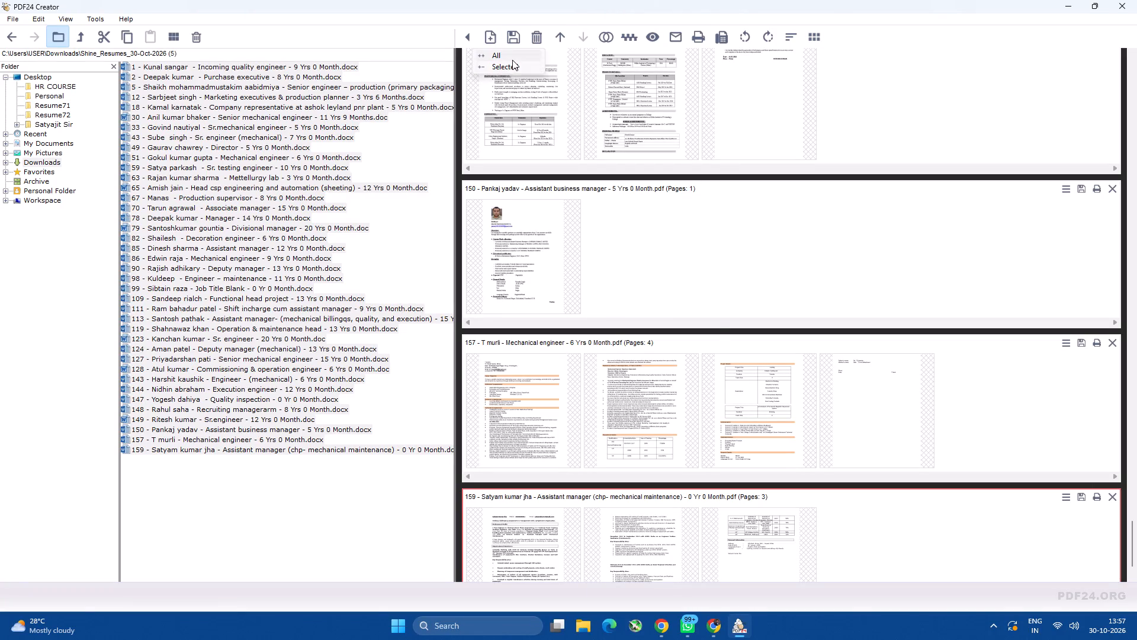
pyautogui.click(512, 60)
pyautogui.click(566, 315)
pyautogui.scroll(-4, 566, 315)
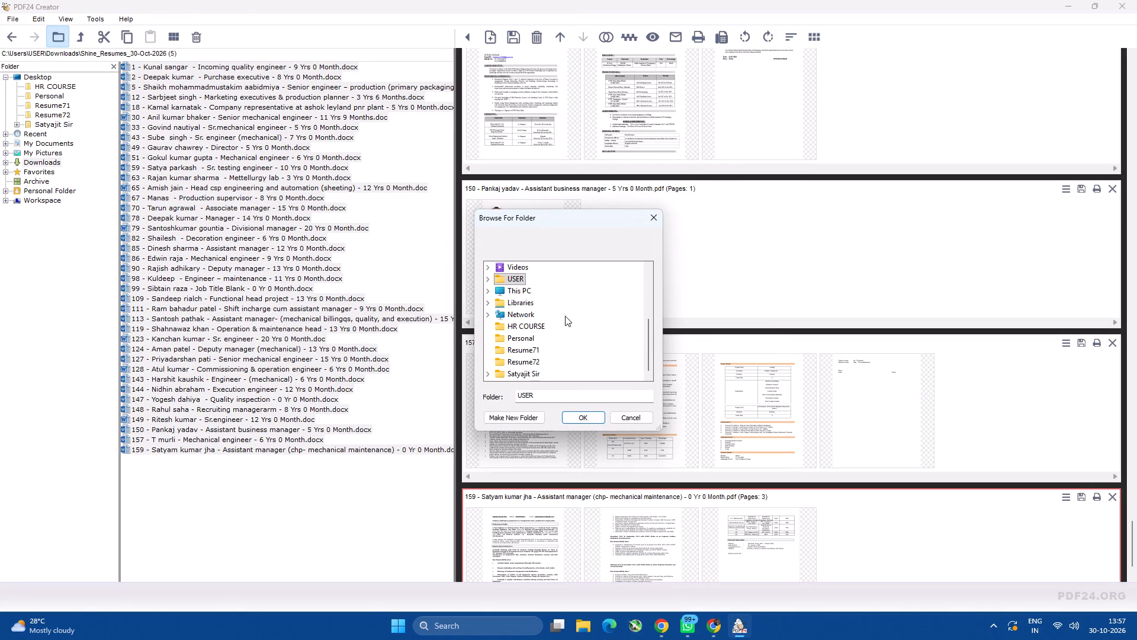
pyautogui.scroll(1, 553, 341)
pyautogui.scroll(-1, 553, 342)
pyautogui.click(529, 367)
pyautogui.click(577, 419)
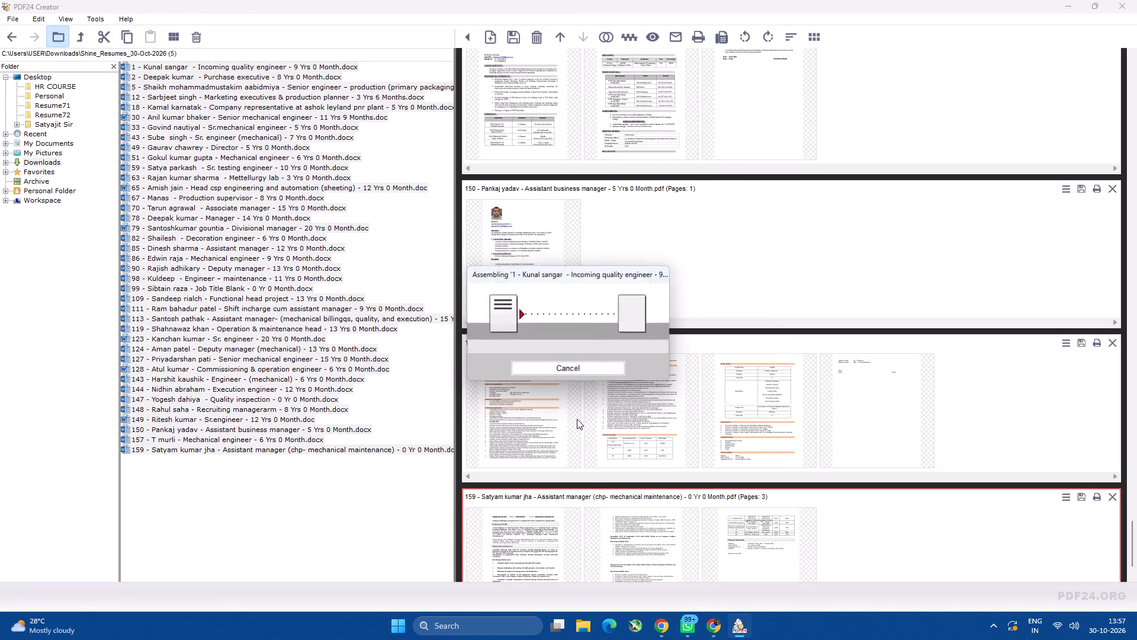
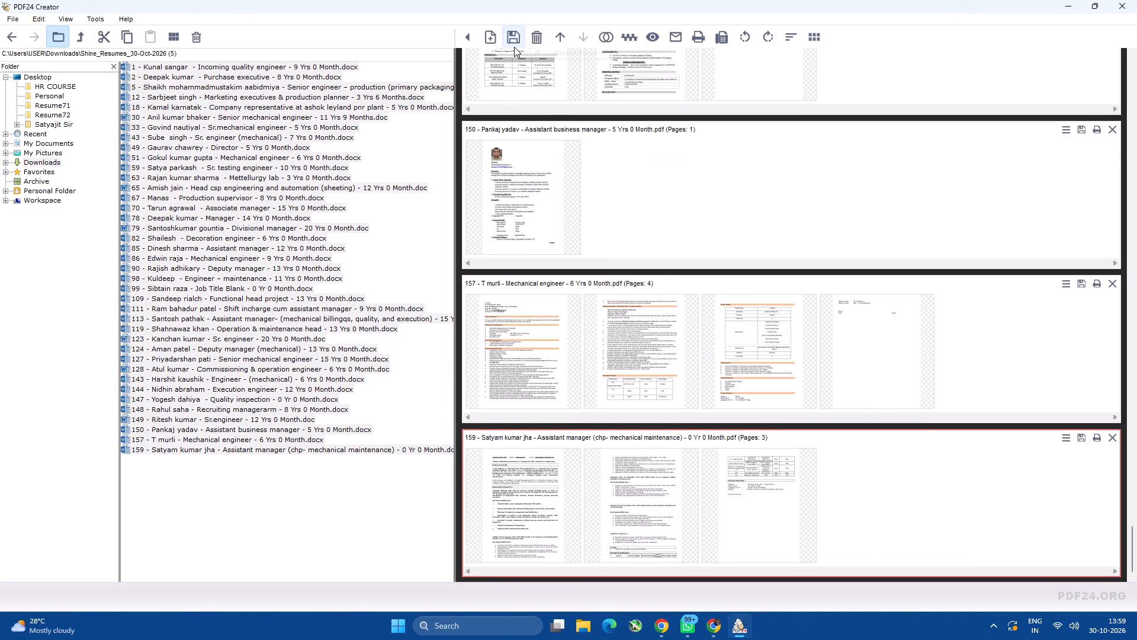
# Switch to File Explorer and open the Resume72 folder on the Desktop to check the saved resume PDFs.
pyautogui.click(590, 622)
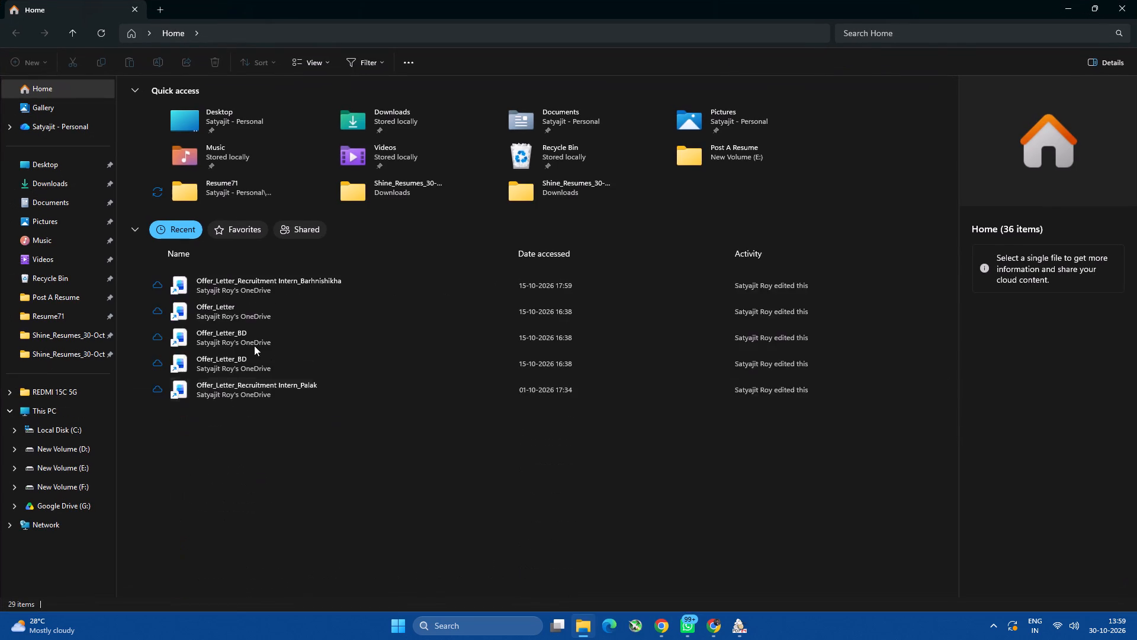
pyautogui.click(44, 164)
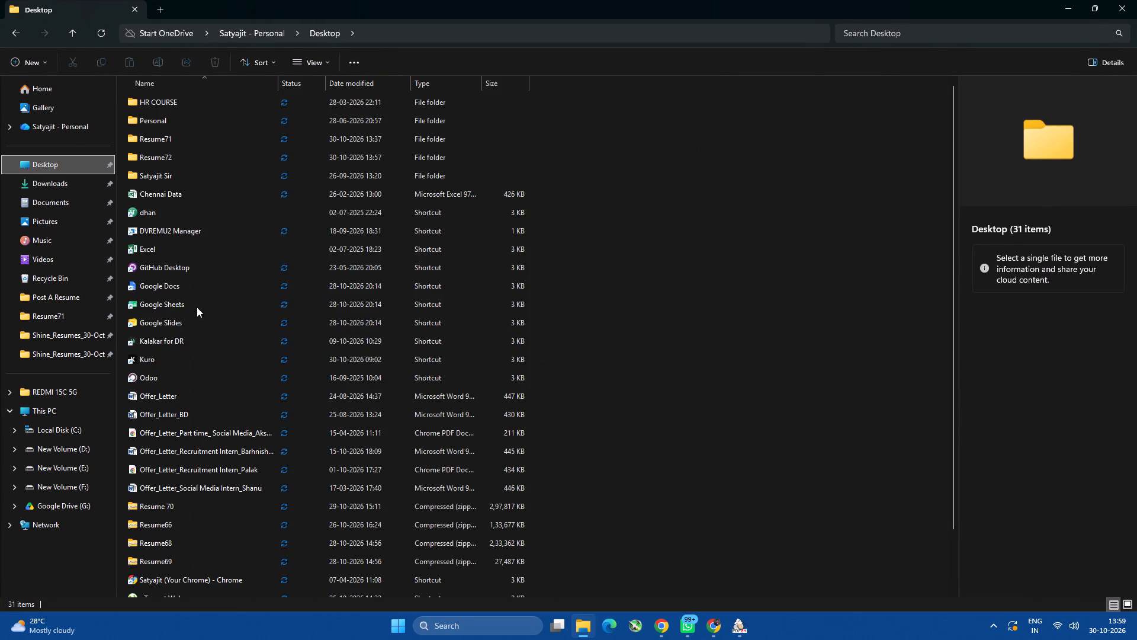
pyautogui.doubleClick(185, 159)
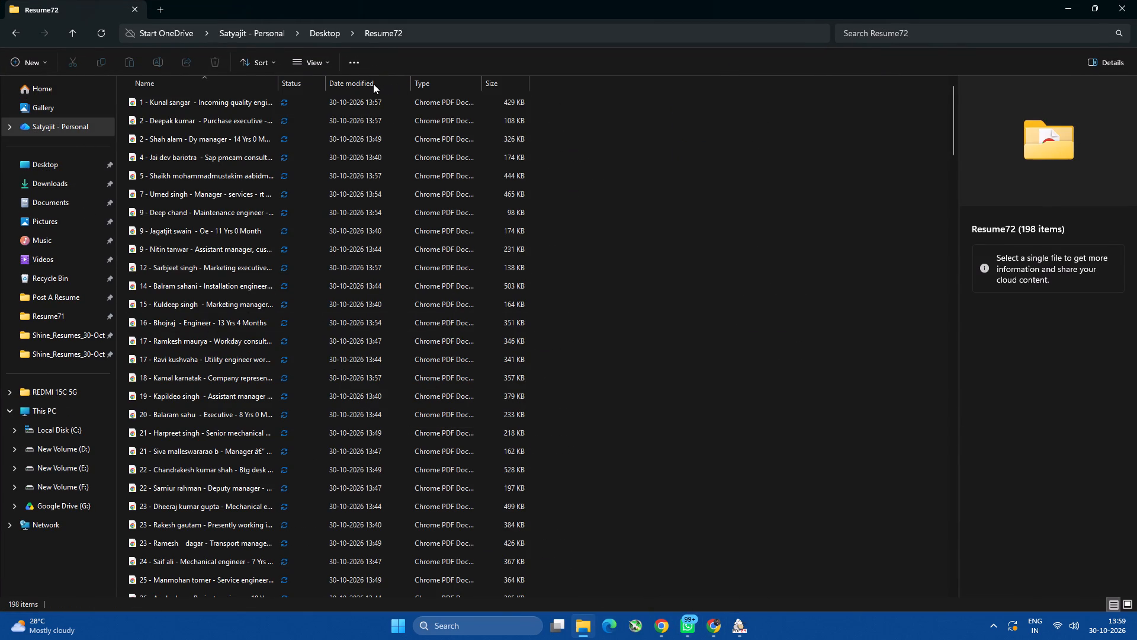
# Switch to the Chrome window that holds the Vidara MIS sheet and the Vidara Admin page.
pyautogui.click(709, 633)
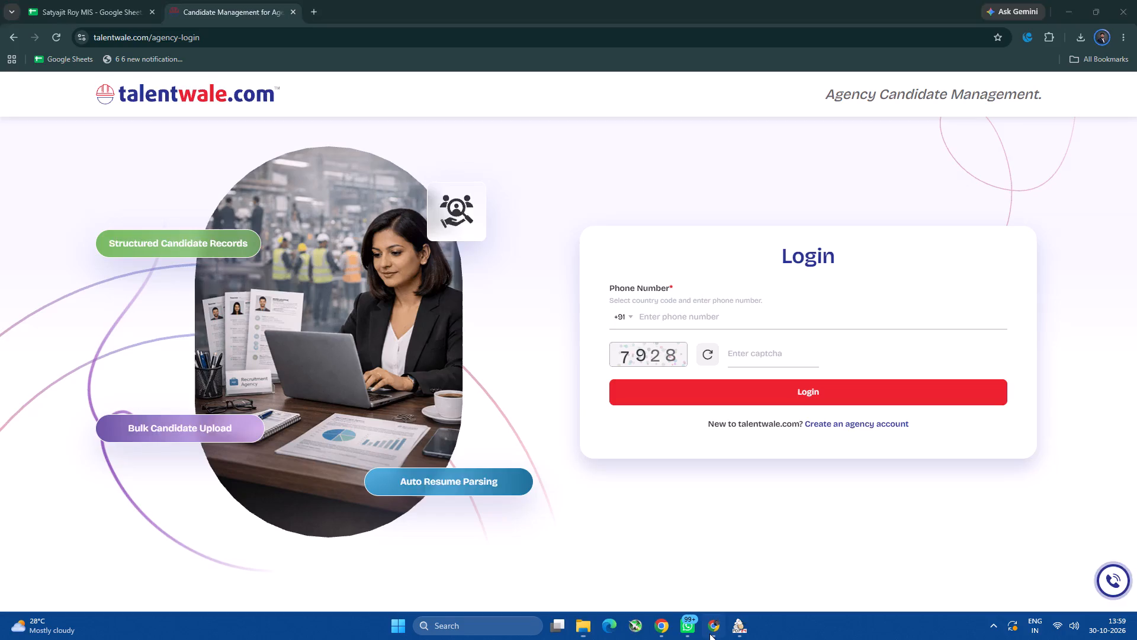
pyautogui.click(667, 625)
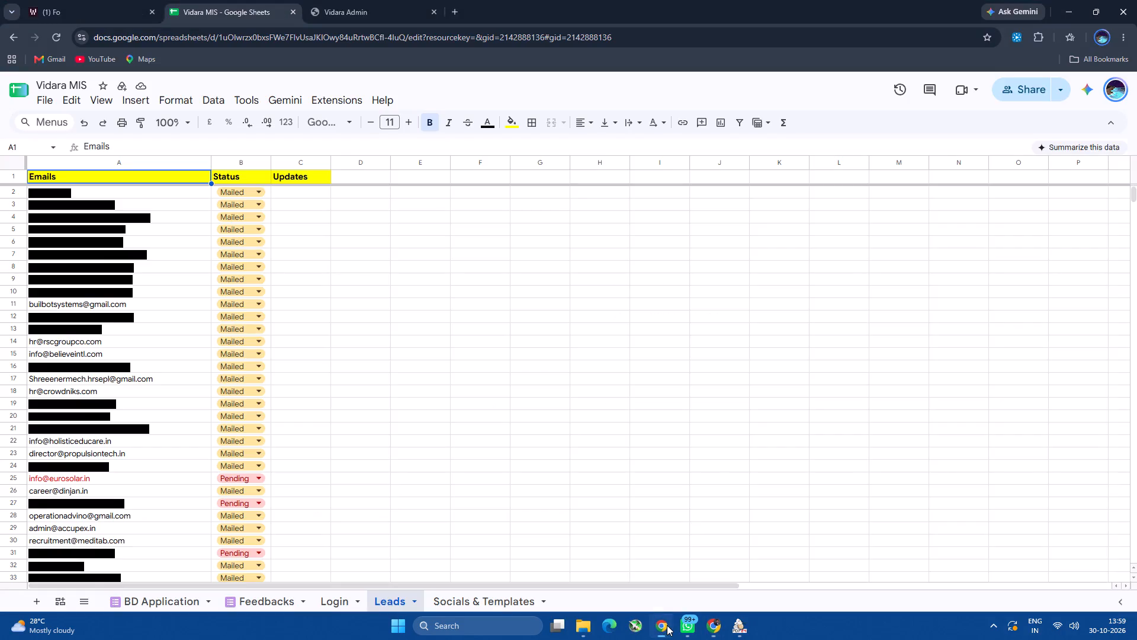
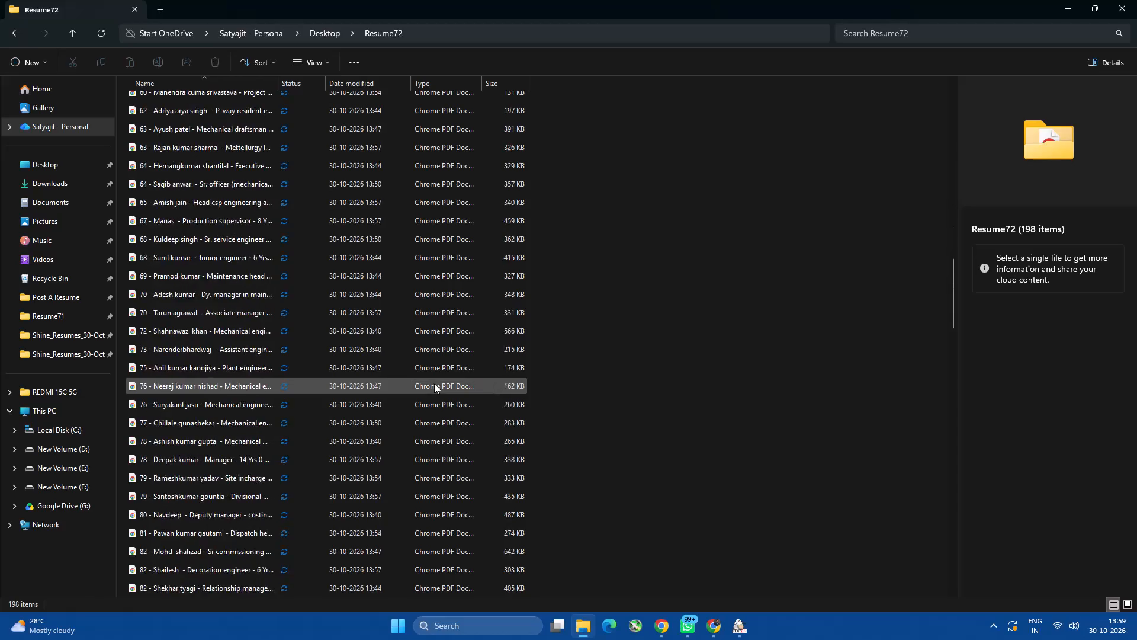
# Look through the saved resume PDFs in the Resume72 folder down towards the end of the list.
pyautogui.scroll(2, 438, 389)
pyautogui.scroll(-3, 438, 391)
pyautogui.scroll(2, 438, 391)
pyautogui.scroll(-3, 439, 393)
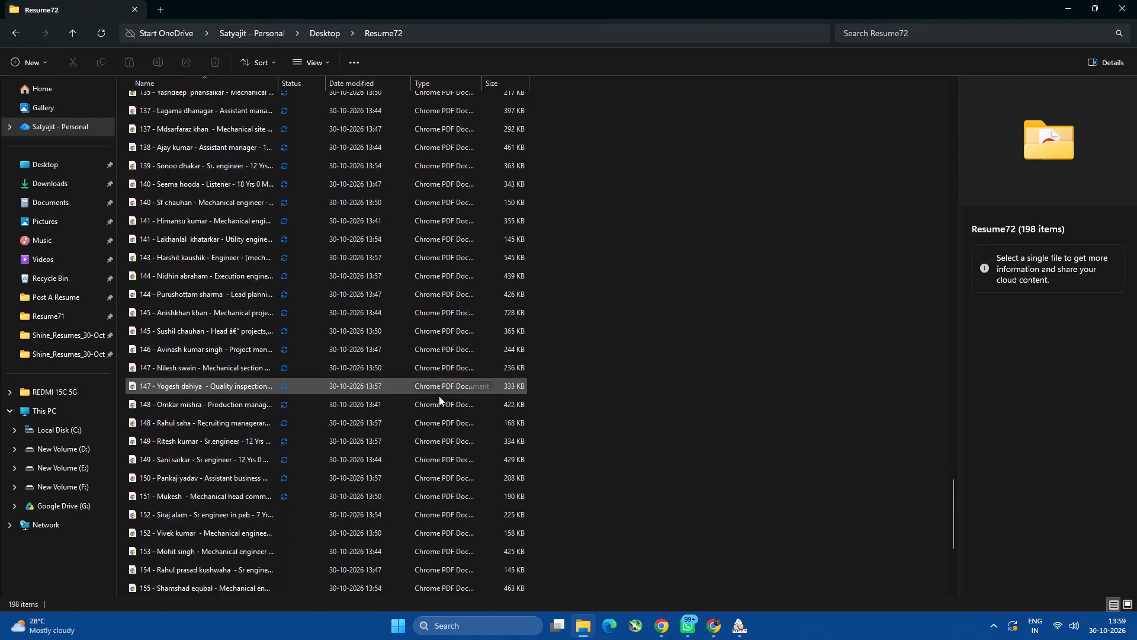
pyautogui.scroll(-12, 439, 396)
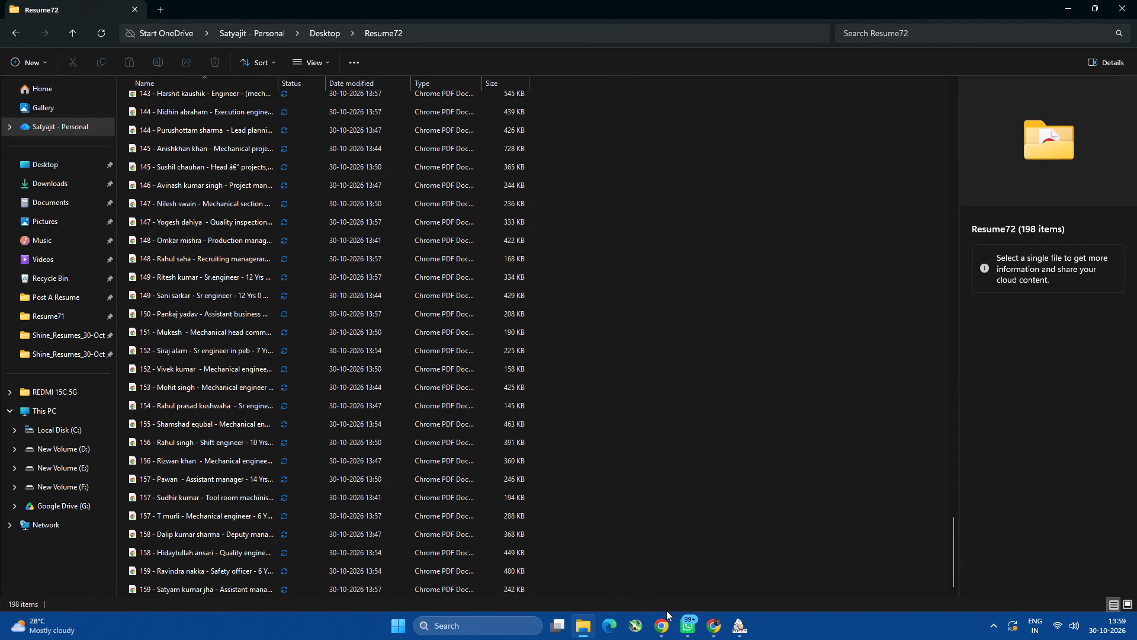
# Switch to PDF24 Creator and delete all the loaded resume documents from the workspace.
pyautogui.click(737, 629)
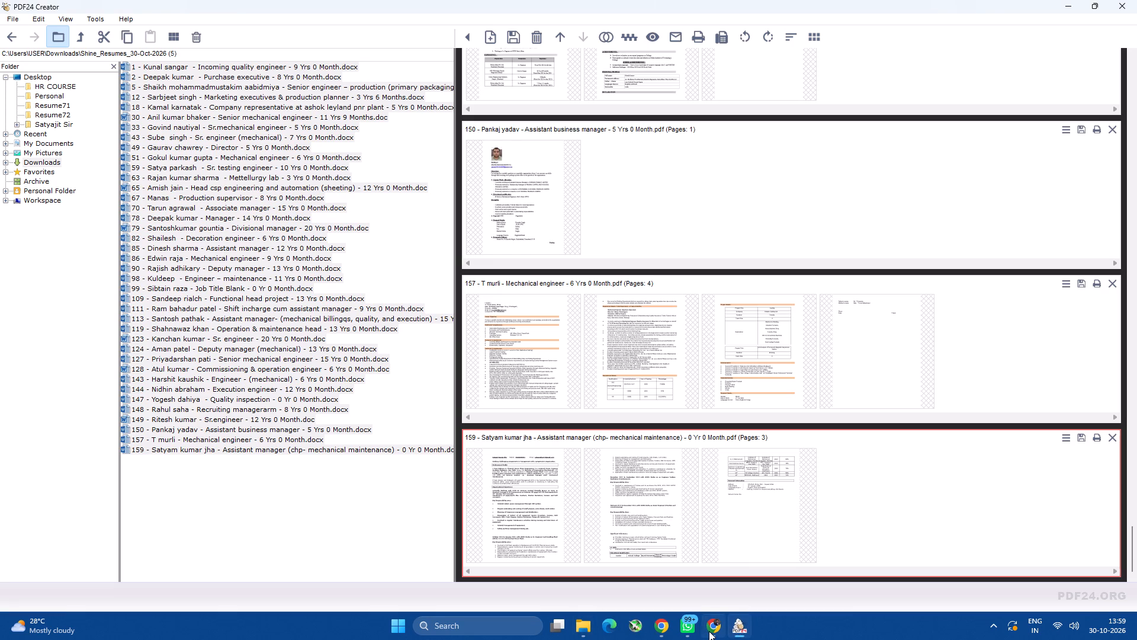
pyautogui.click(709, 631)
pyautogui.click(731, 628)
pyautogui.click(544, 39)
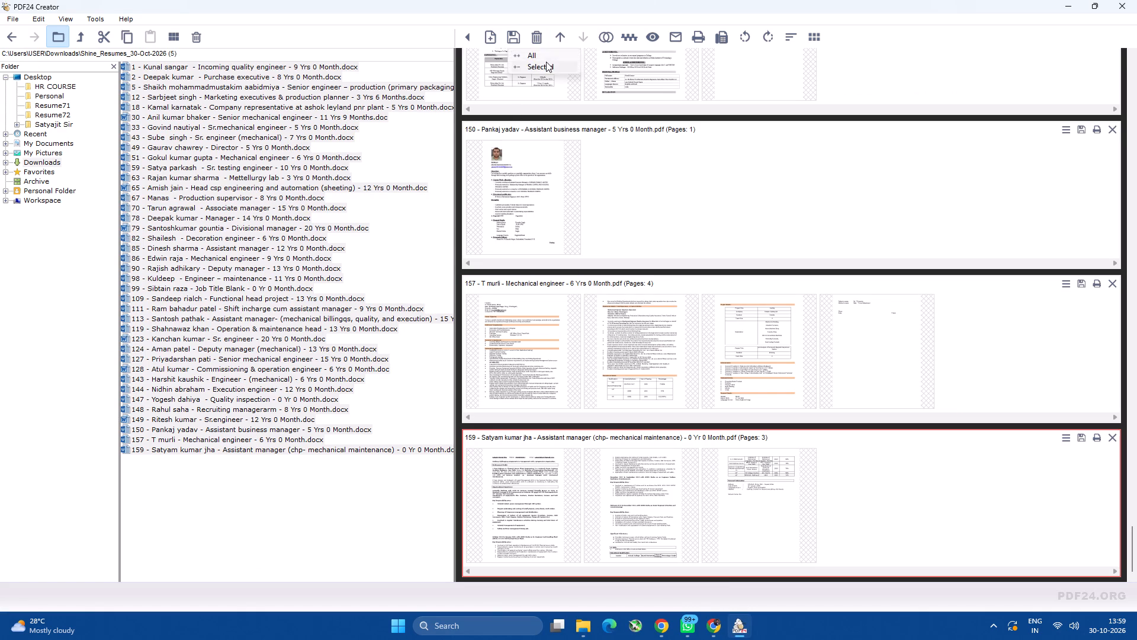
pyautogui.click(546, 62)
pyautogui.click(637, 353)
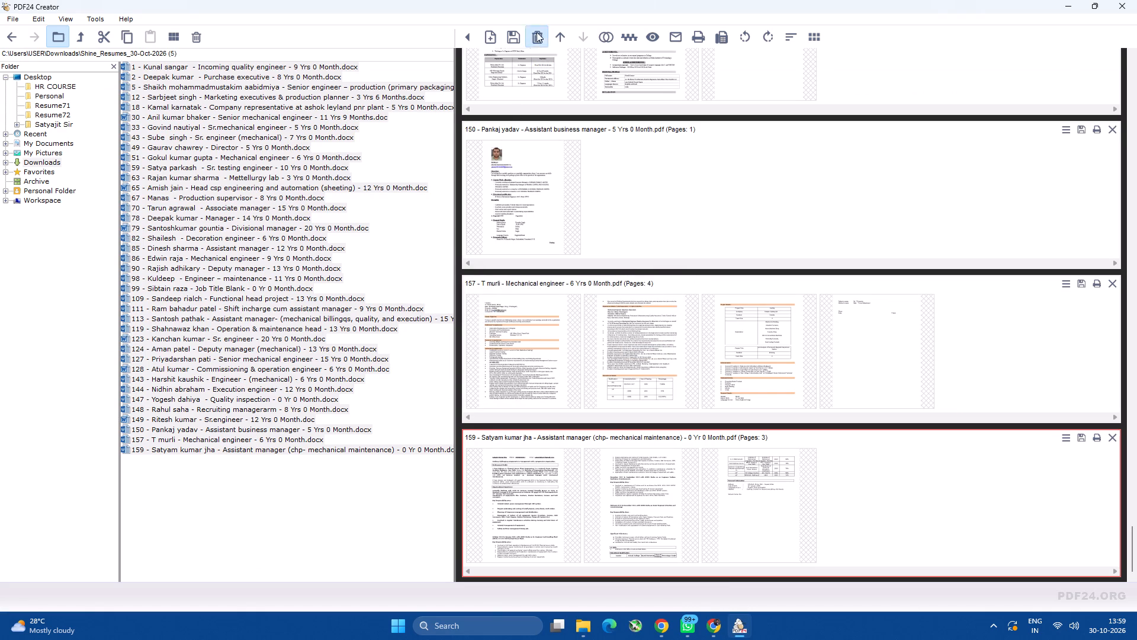
# Remove all the converted resume documents from the editing workspace.
pyautogui.click(537, 32)
pyautogui.click(539, 57)
pyautogui.click(584, 353)
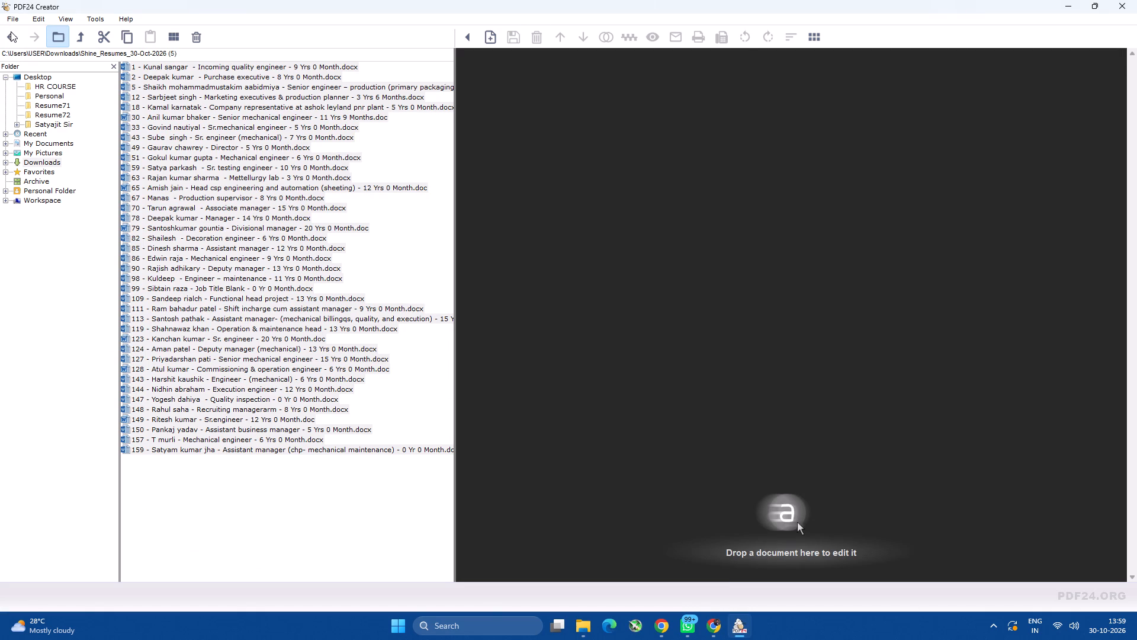
# Load all the Word resumes from the Shine_Resumes_30-Oct-2026 (6) folder into the editing workspace for conversion.
pyautogui.click(11, 31)
pyautogui.doubleClick(209, 127)
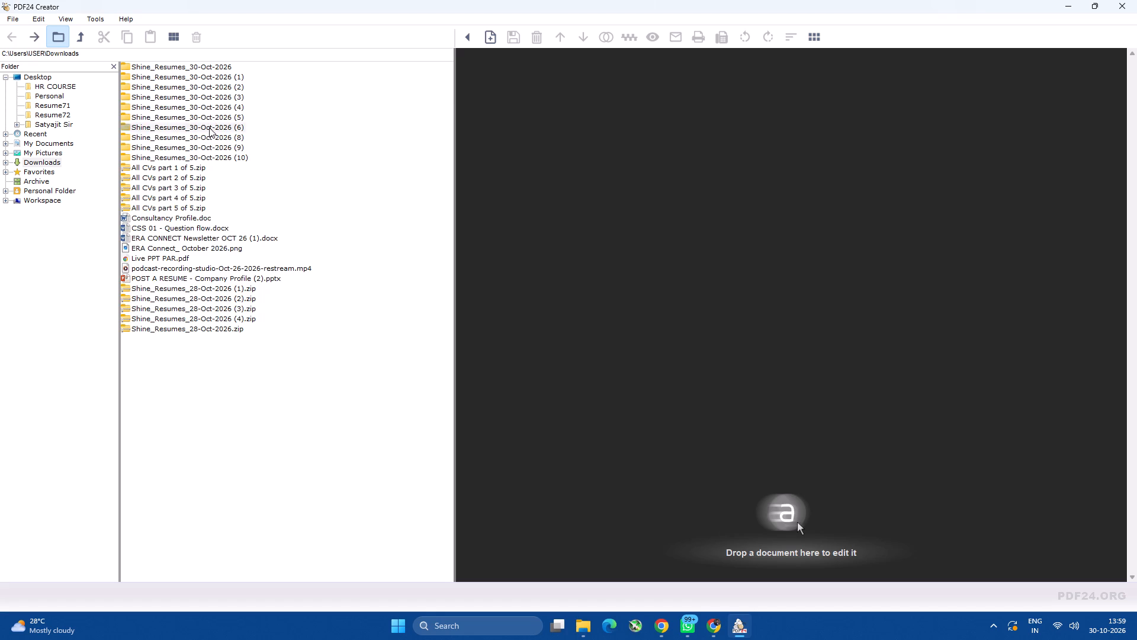
pyautogui.moveTo(241, 438); pyautogui.dragTo(221, 67)
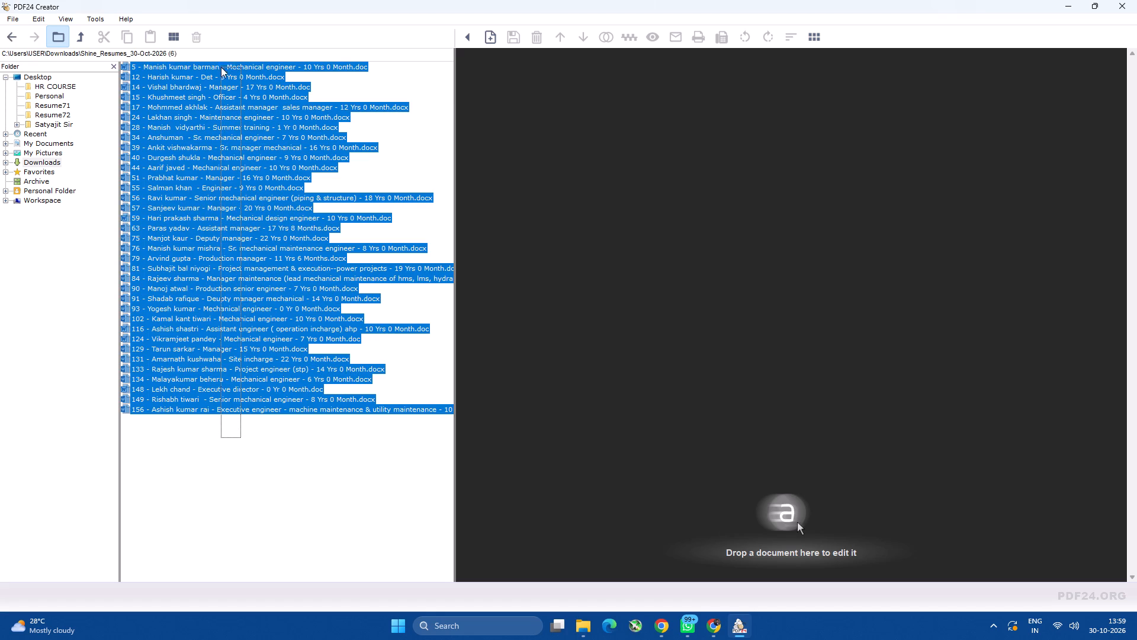
pyautogui.moveTo(221, 67); pyautogui.dragTo(220, 65)
pyautogui.moveTo(220, 65); pyautogui.dragTo(590, 225)
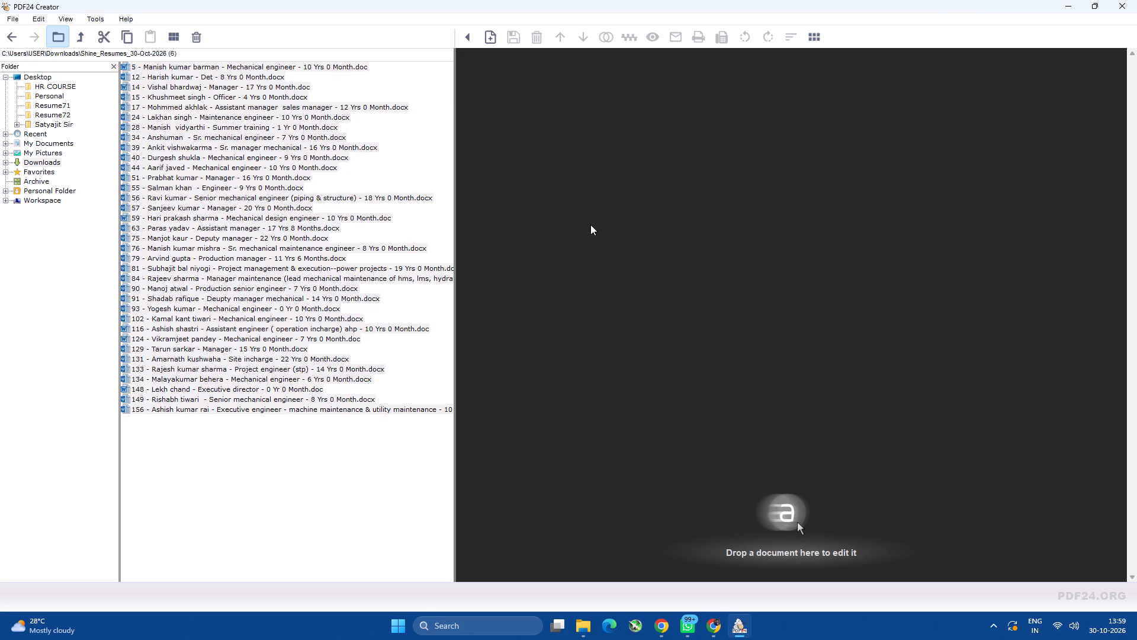
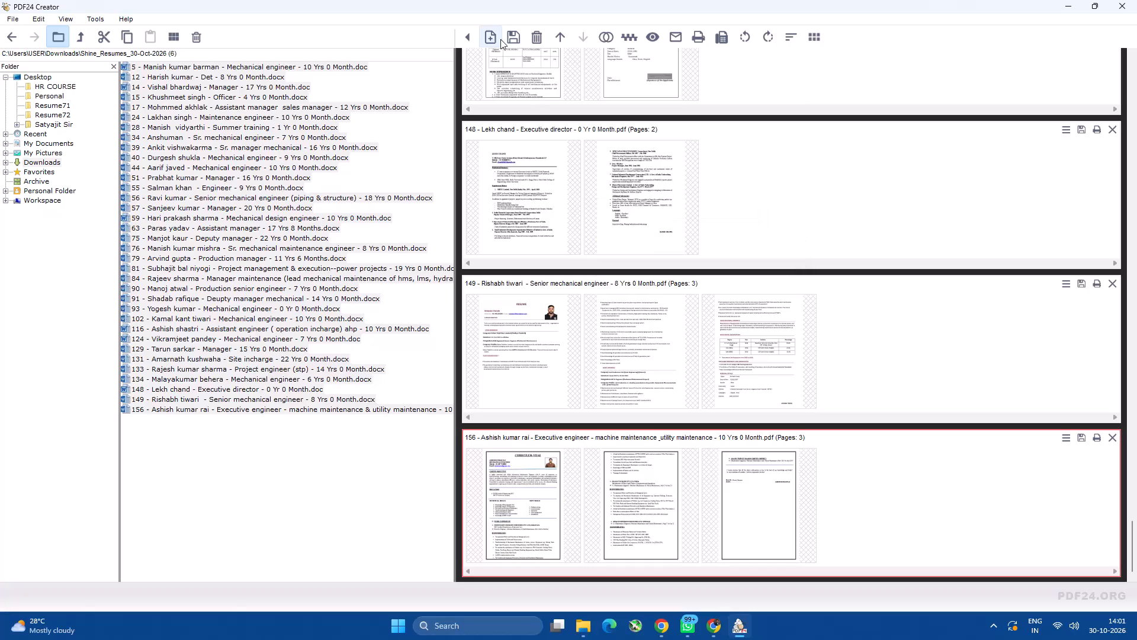
# Save all the loaded resumes as PDFs with the Good quality profile into the Resume72 folder.
pyautogui.click(508, 38)
pyautogui.click(513, 58)
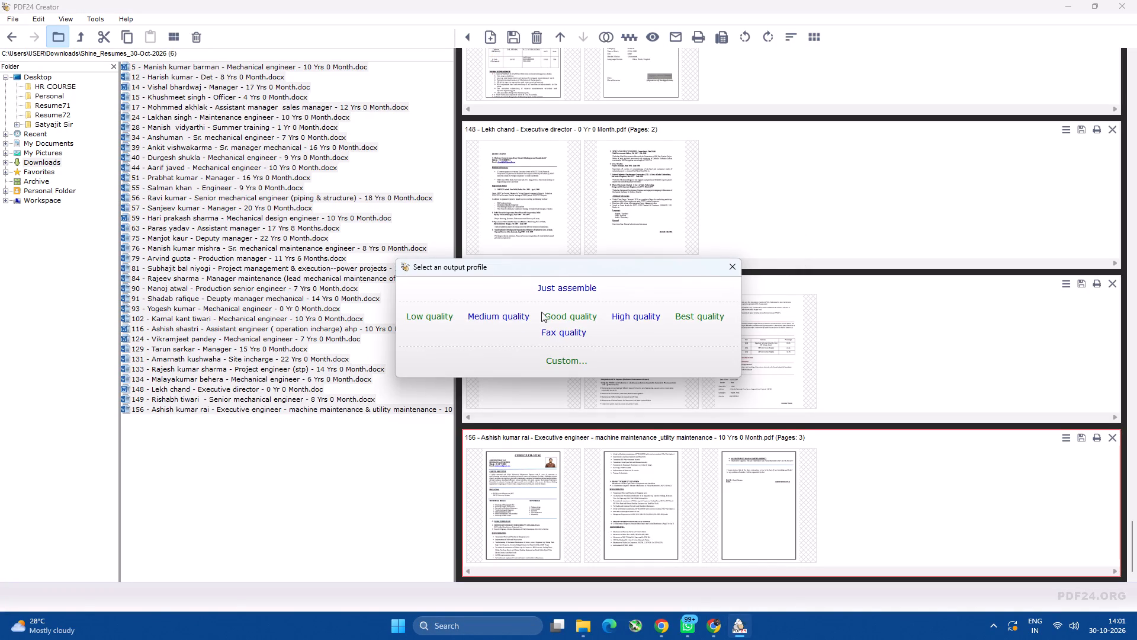
pyautogui.click(550, 314)
pyautogui.scroll(-4, 550, 314)
pyautogui.click(532, 359)
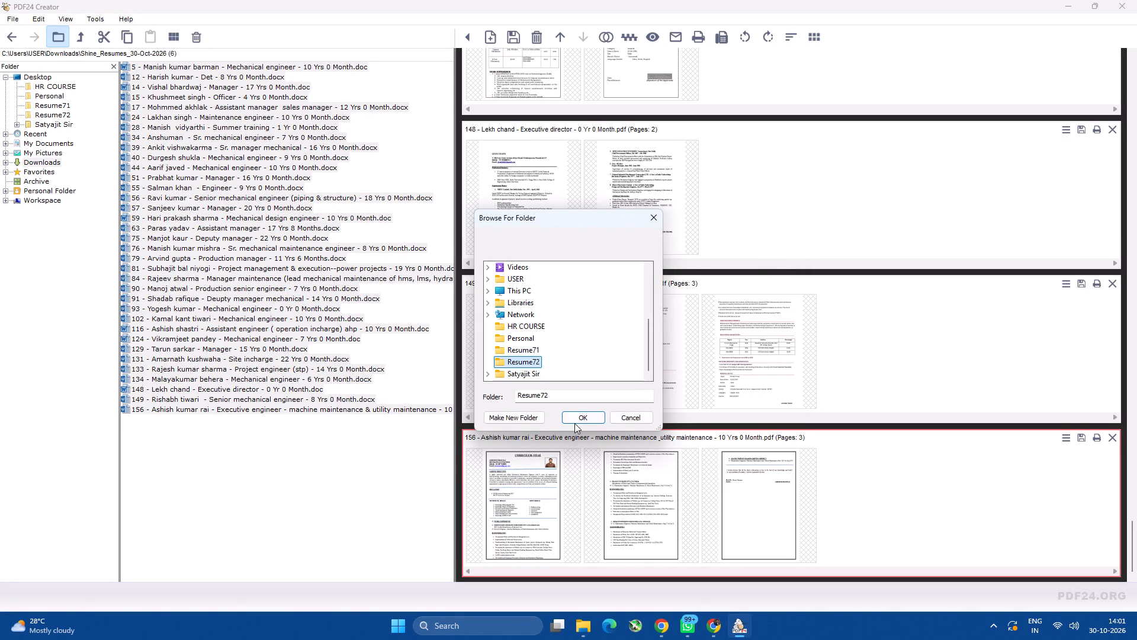
pyautogui.click(576, 420)
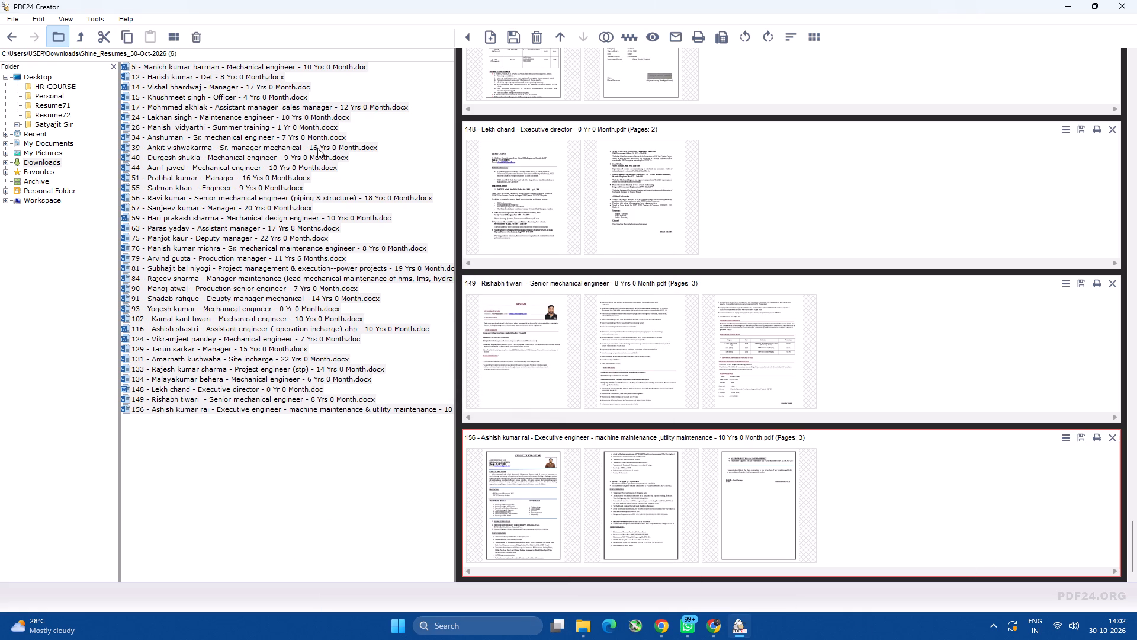
# Remove all the converted resume documents from the editing workspace.
pyautogui.click(535, 36)
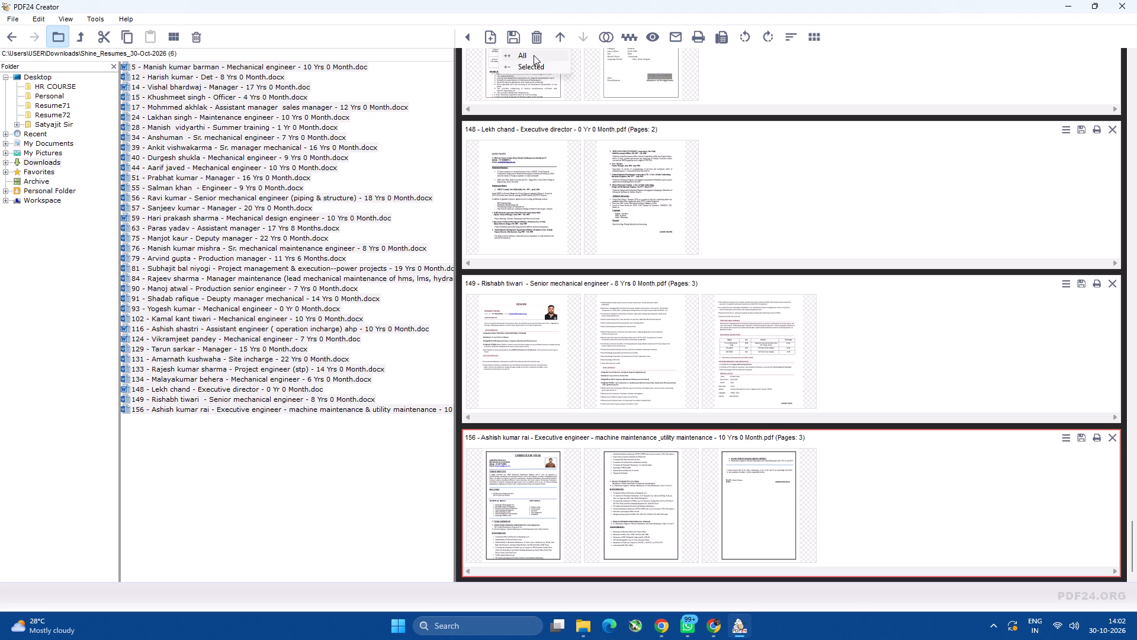
pyautogui.click(534, 55)
pyautogui.click(587, 359)
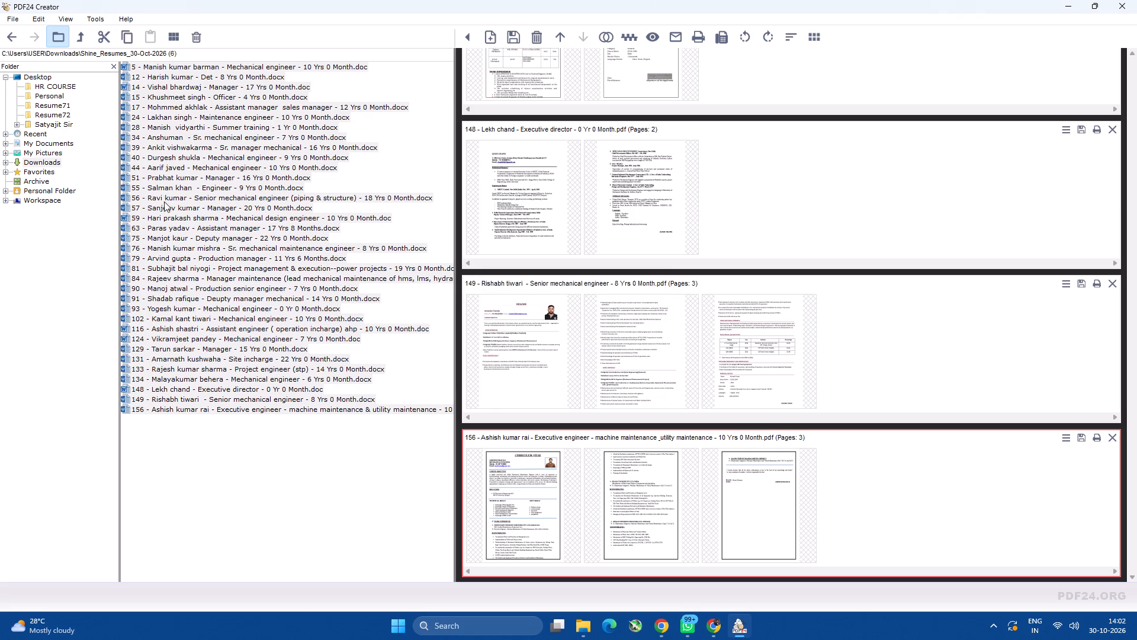
# Load all the Word resumes from the Shine_Resumes_30-Oct-2026 (8) folder into the editing workspace for conversion.
pyautogui.click(4, 32)
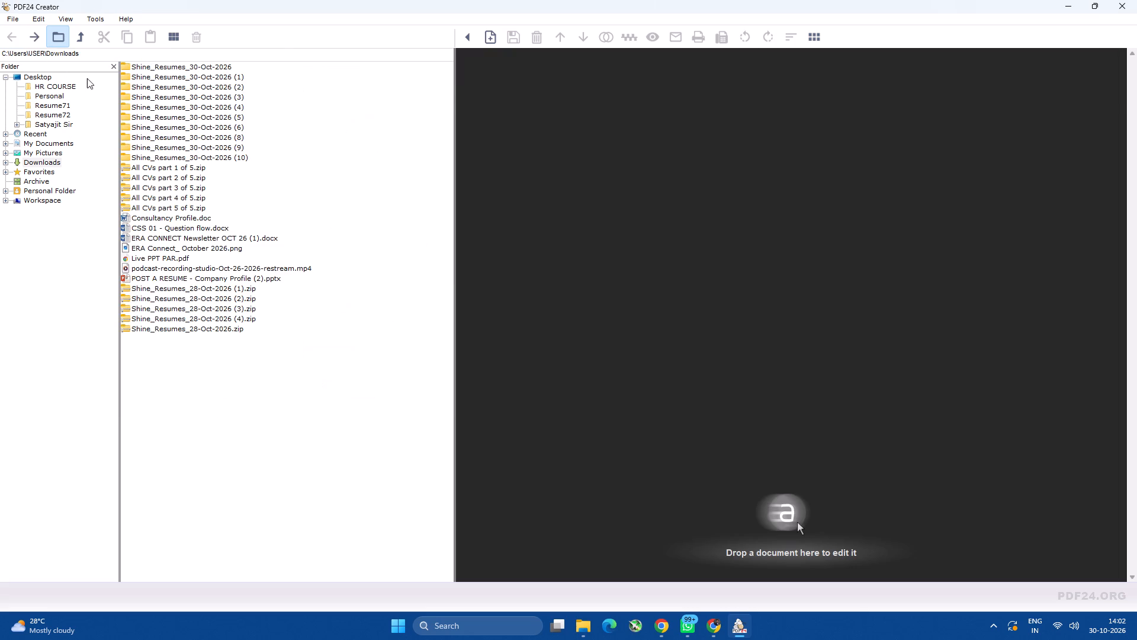
pyautogui.doubleClick(214, 137)
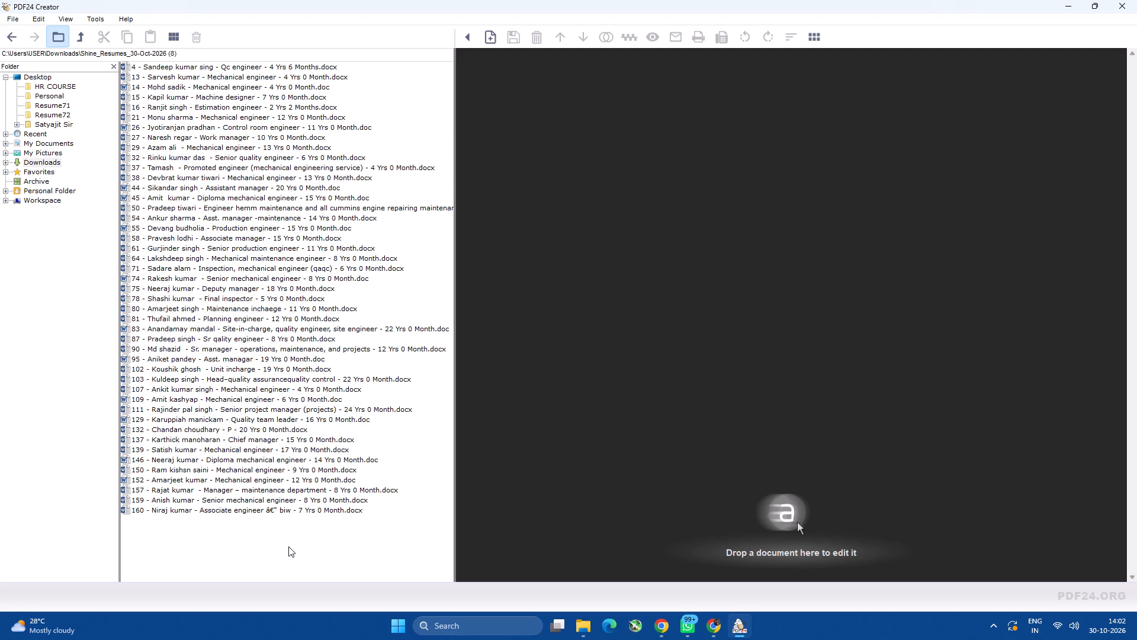
pyautogui.moveTo(288, 546); pyautogui.dragTo(234, 63)
pyautogui.moveTo(234, 63); pyautogui.dragTo(654, 228)
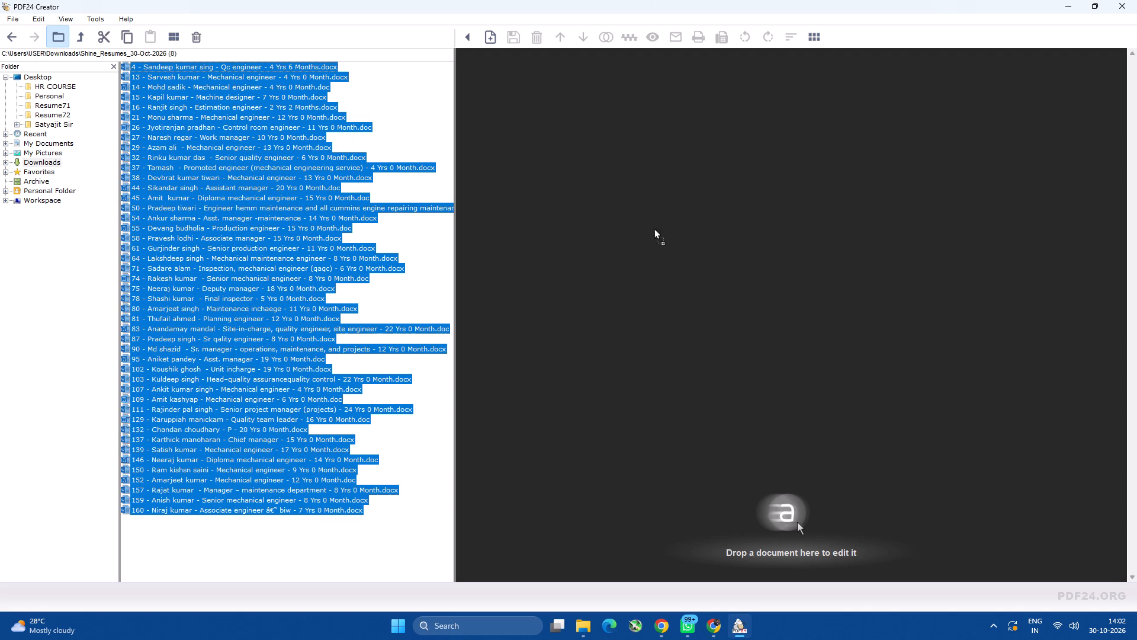
pyautogui.moveTo(654, 228); pyautogui.dragTo(666, 239)
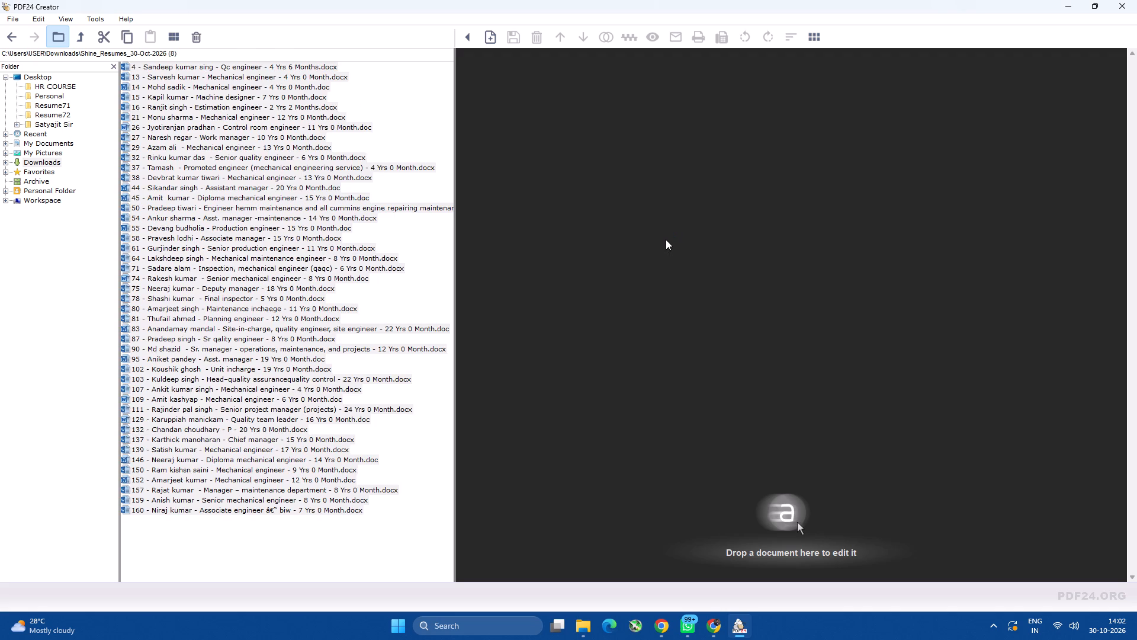
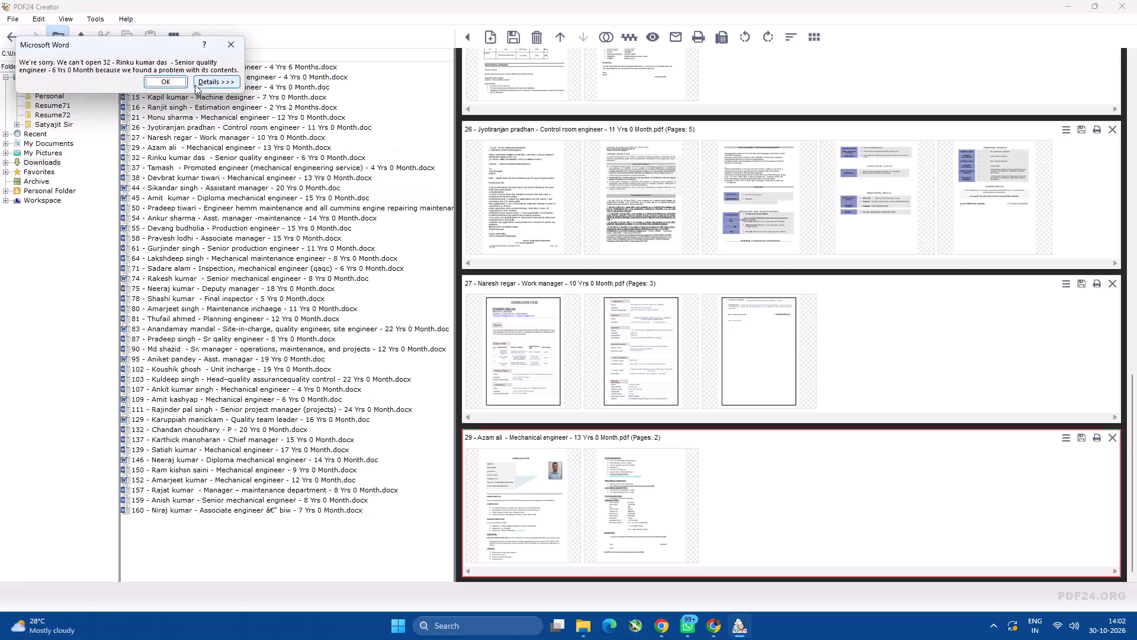
# Decline content recovery for the number 32 senior quality engineer resume and dismiss Word's file-opening alerts so the batch conversion can continue.
pyautogui.click(171, 84)
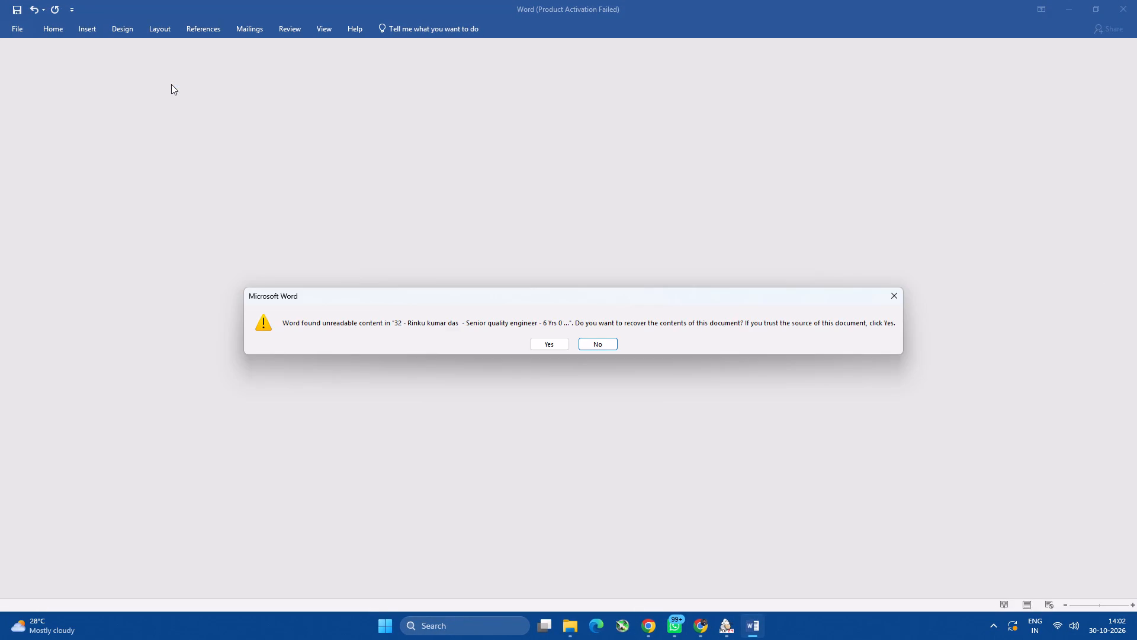
pyautogui.click(604, 344)
pyautogui.click(576, 374)
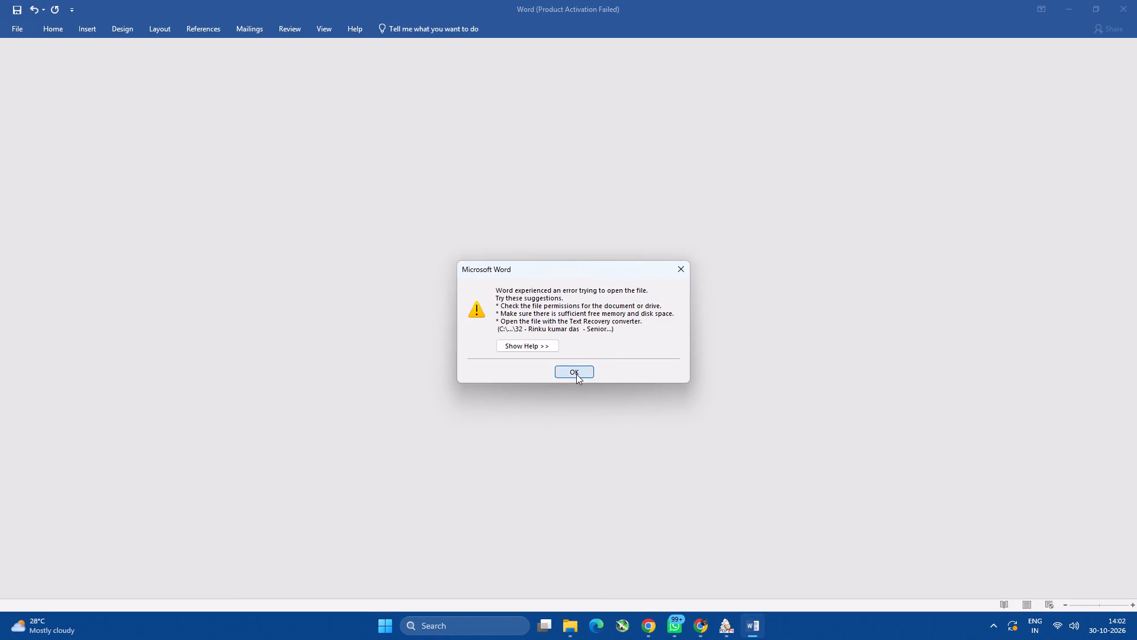
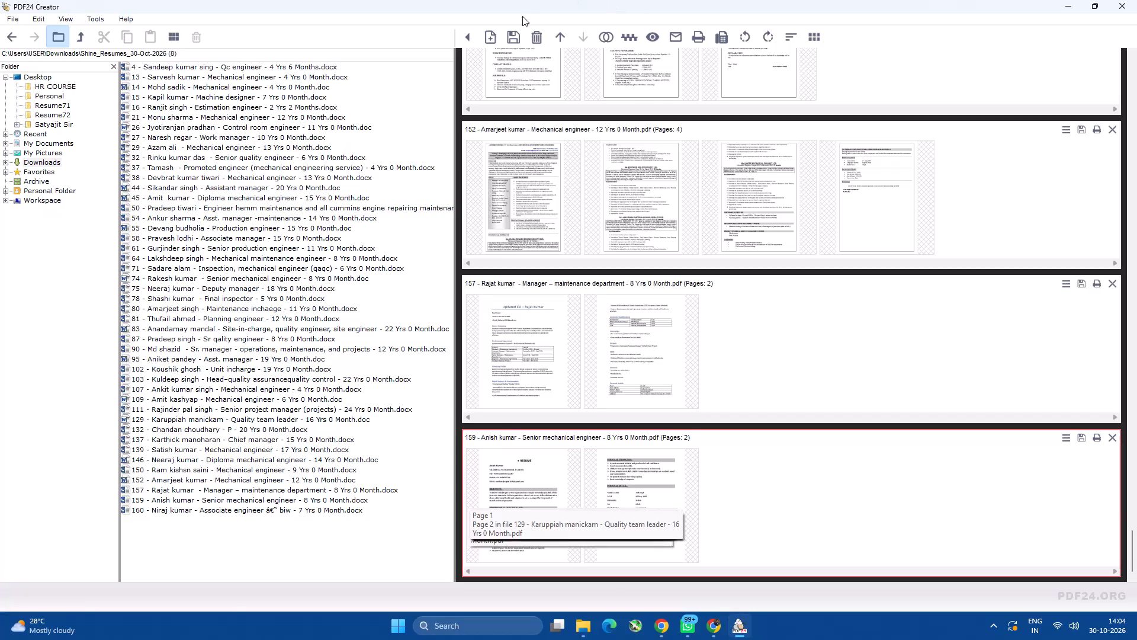
# Save all the loaded Shine resumes as separate PDF files, selecting the output quality profile for the batch.
pyautogui.click(518, 35)
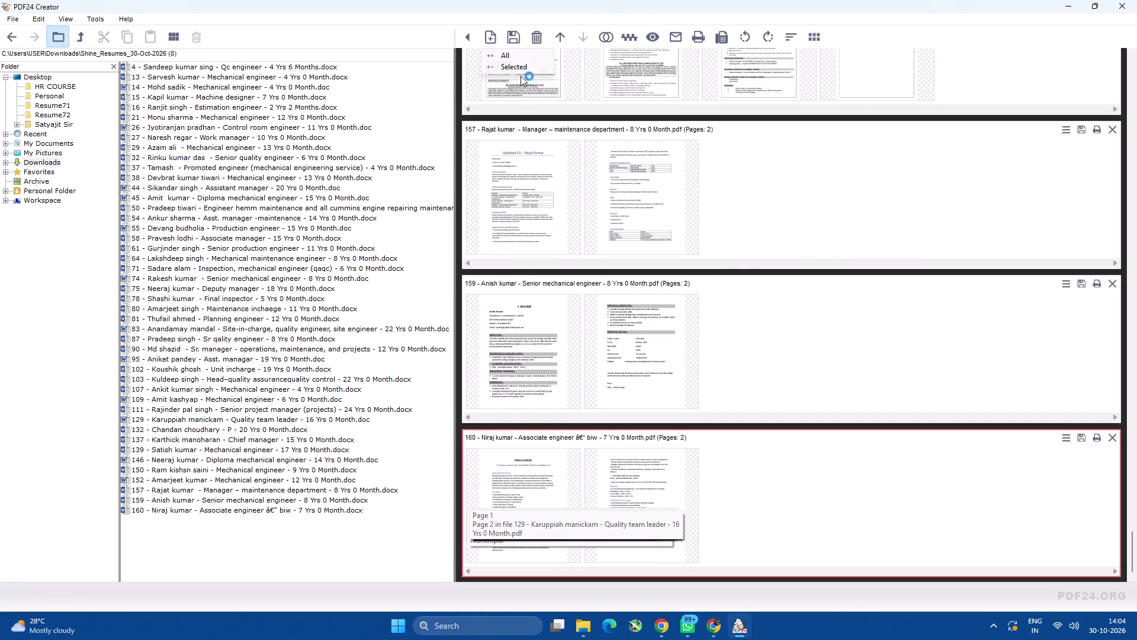
pyautogui.click(521, 57)
pyautogui.click(584, 320)
pyautogui.scroll(-4, 567, 316)
pyautogui.click(535, 360)
pyautogui.click(584, 415)
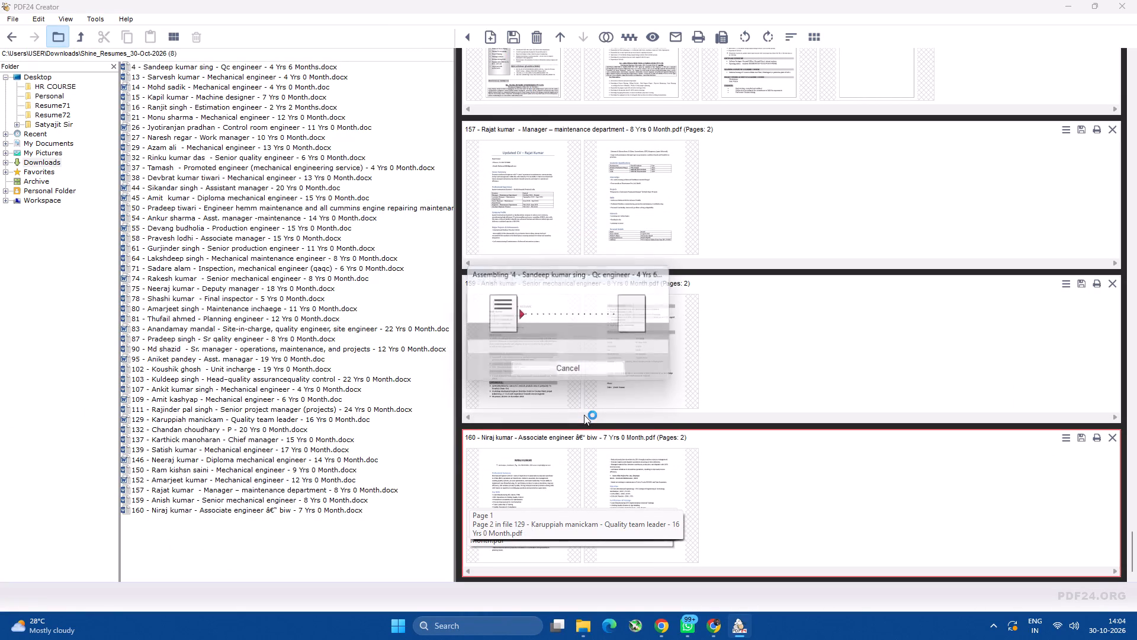
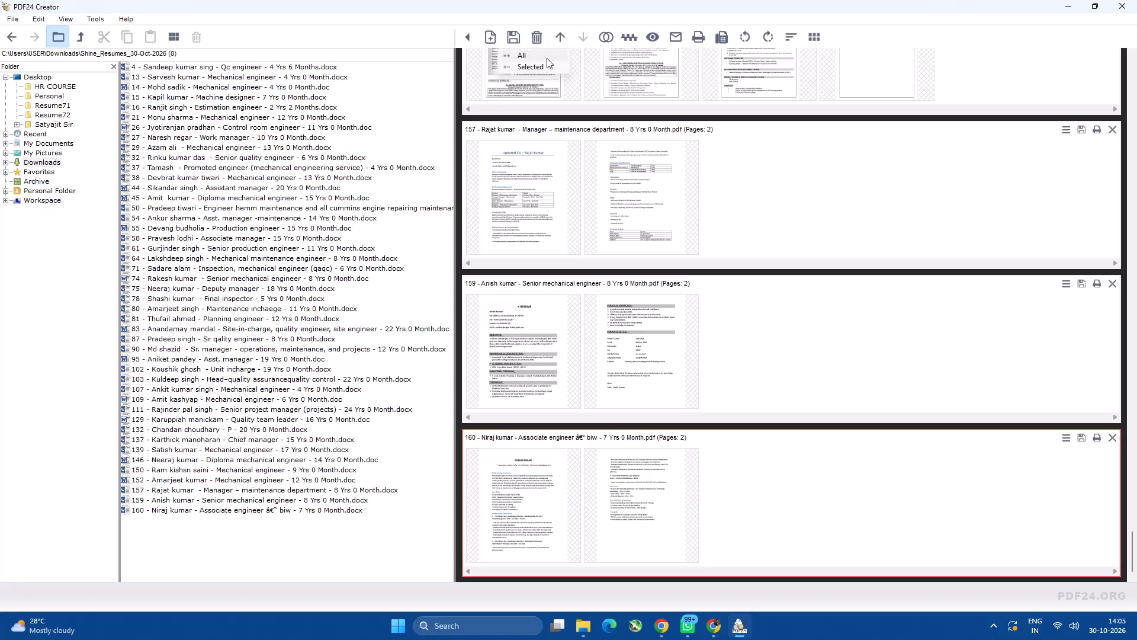
# Remove all the loaded resume PDFs from the document workspace.
pyautogui.click(547, 58)
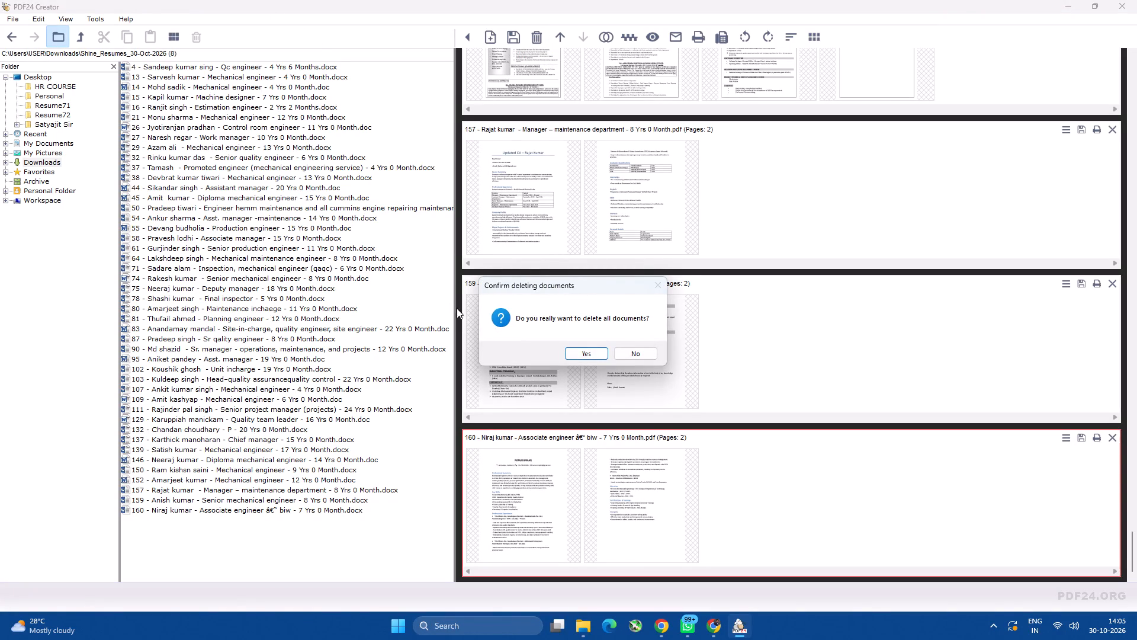
pyautogui.click(598, 356)
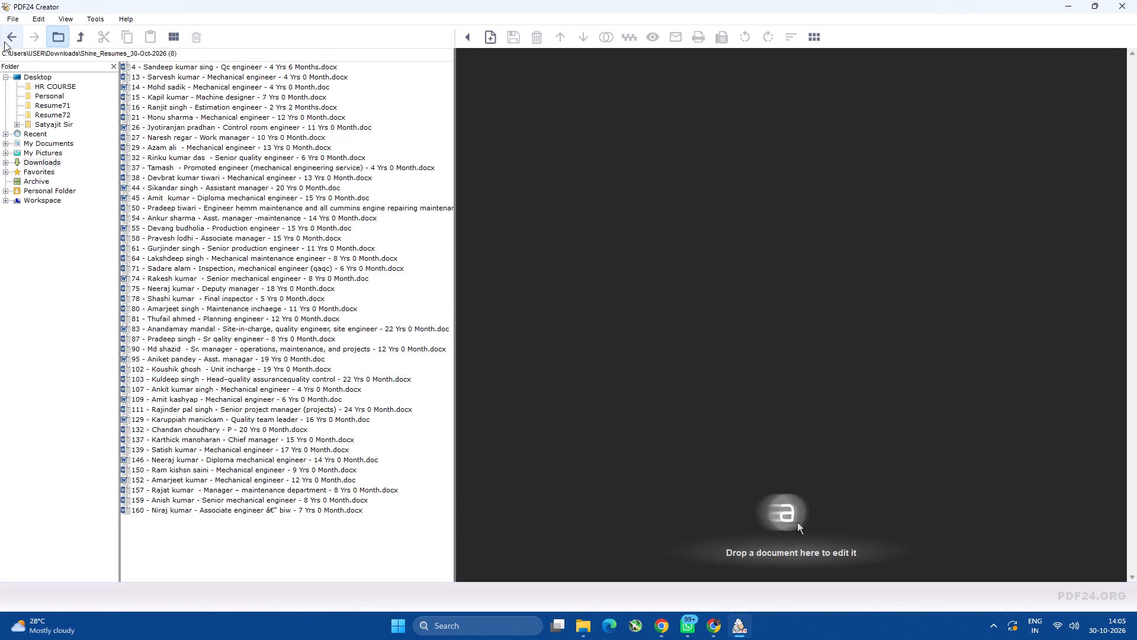
# Open the Shine_Resumes_30-Oct-2026 (9) folder and load all its Word resumes, from number 6 through 160, into the empty workspace for conversion.
pyautogui.click(4, 41)
pyautogui.doubleClick(219, 151)
pyautogui.moveTo(201, 460); pyautogui.dragTo(211, 447)
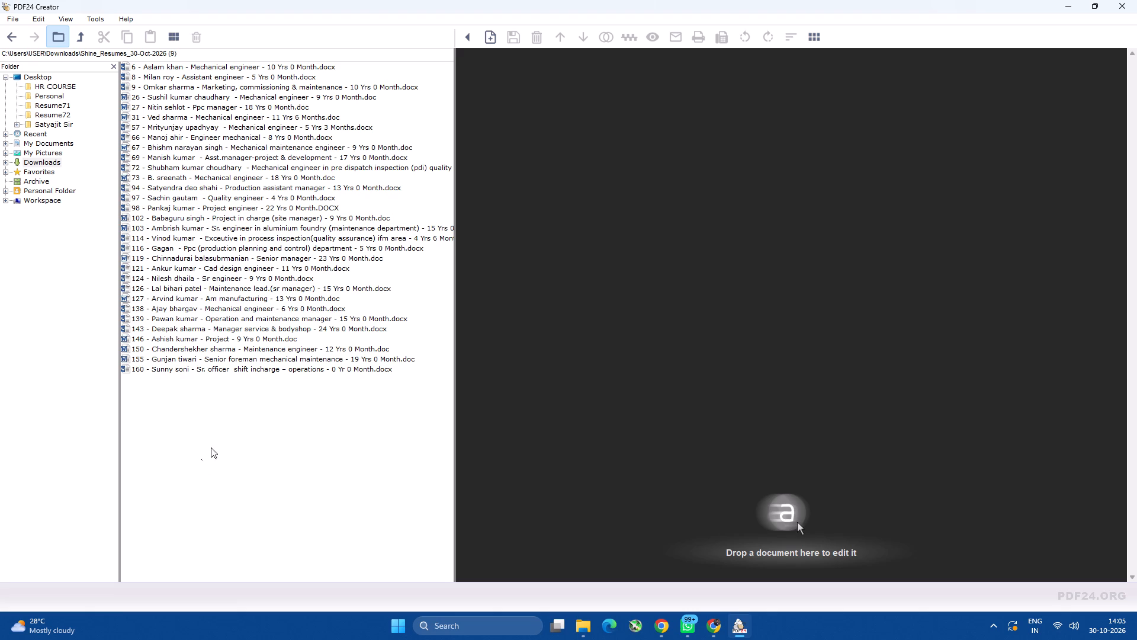
pyautogui.moveTo(211, 447); pyautogui.dragTo(237, 88)
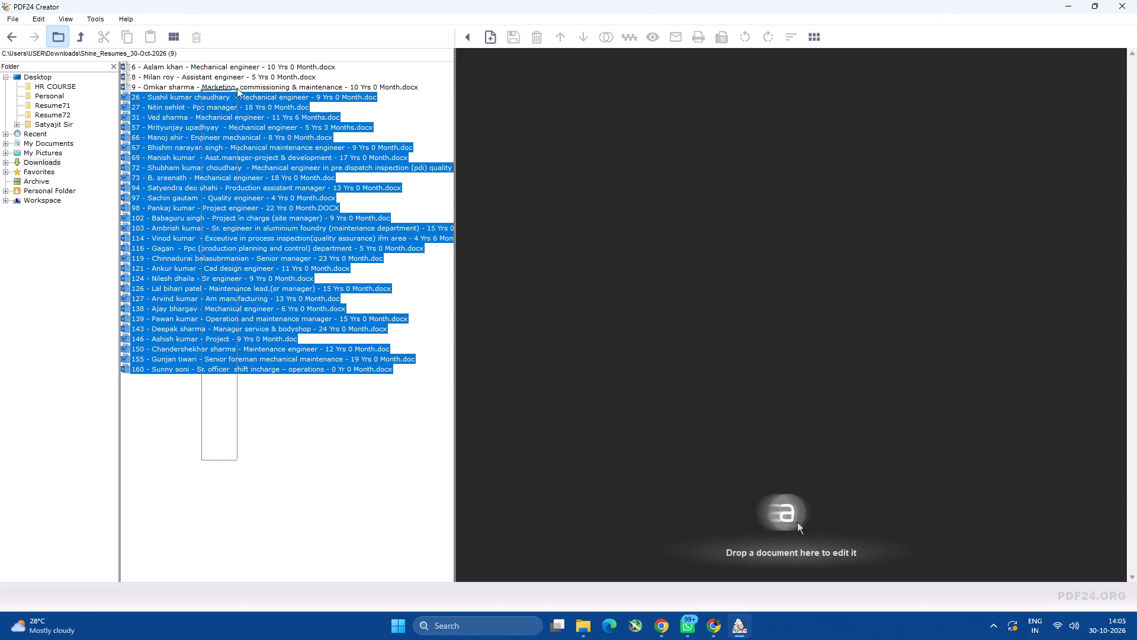
pyautogui.moveTo(237, 88); pyautogui.dragTo(236, 65)
pyautogui.moveTo(237, 66); pyautogui.dragTo(725, 242)
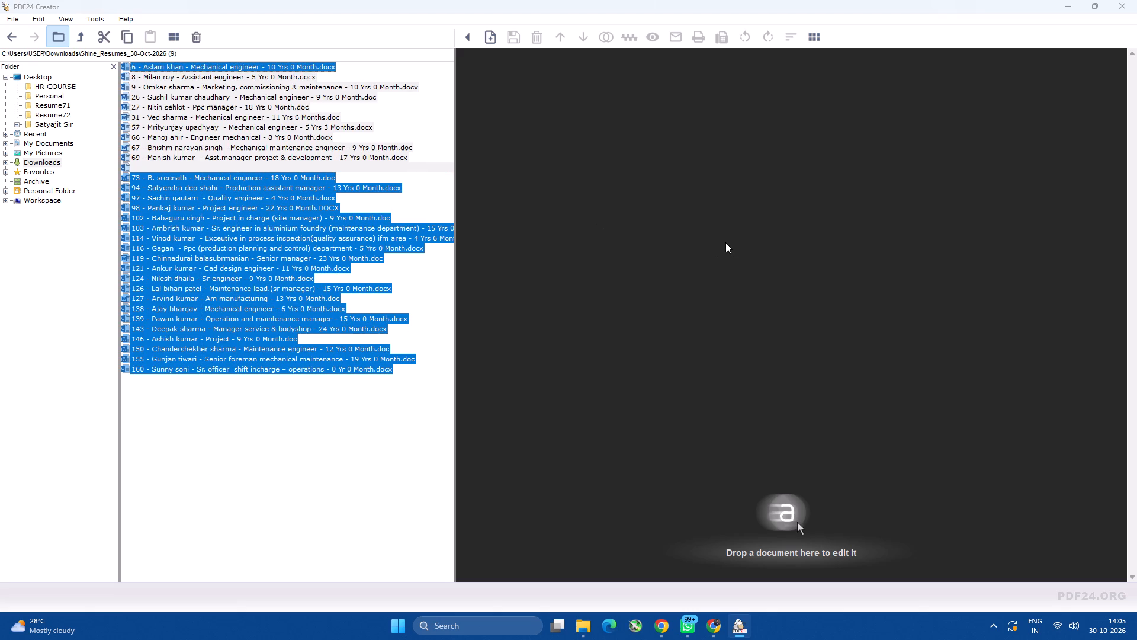
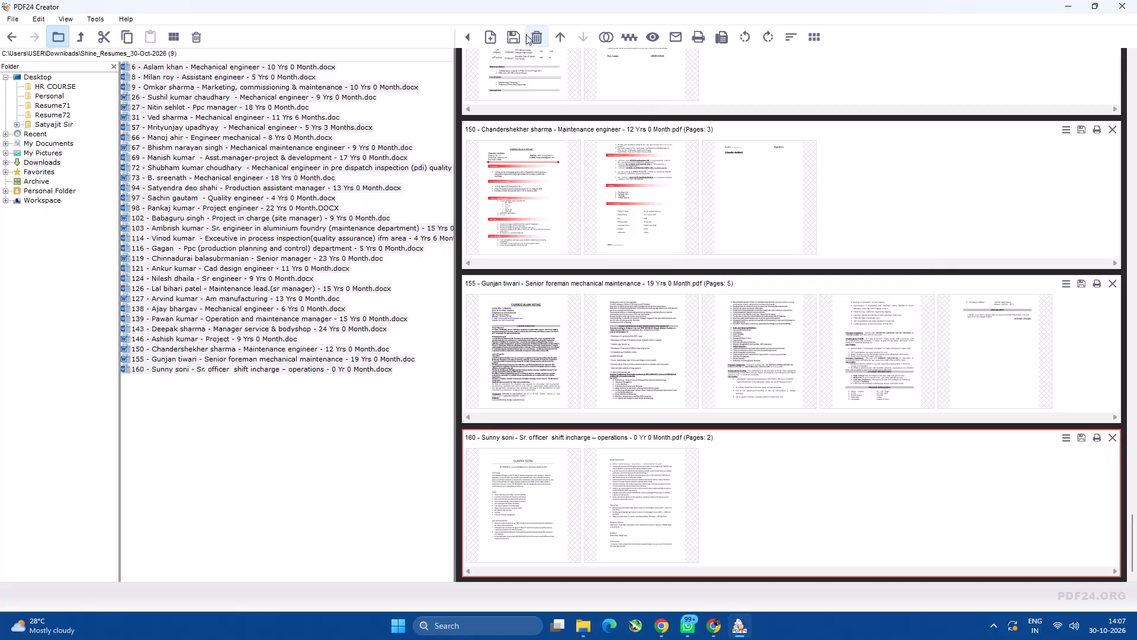
# Save all the loaded resumes as PDFs with the Good quality output profile into the Resume72 folder.
pyautogui.click(516, 36)
pyautogui.click(510, 52)
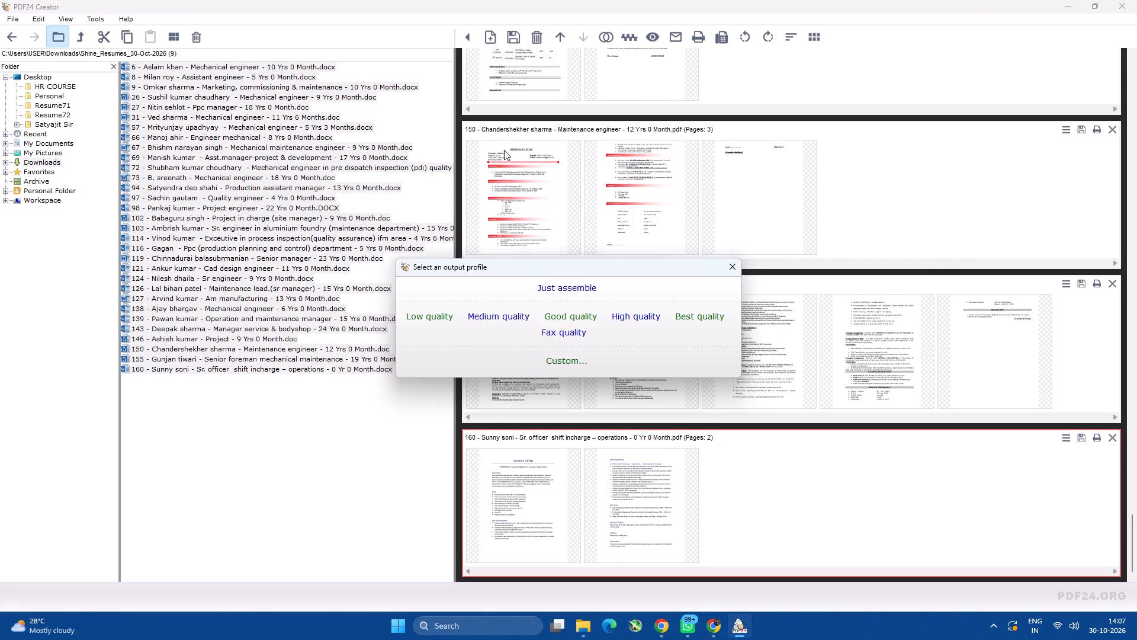
pyautogui.click(575, 321)
pyautogui.click(576, 319)
pyautogui.scroll(-7, 571, 325)
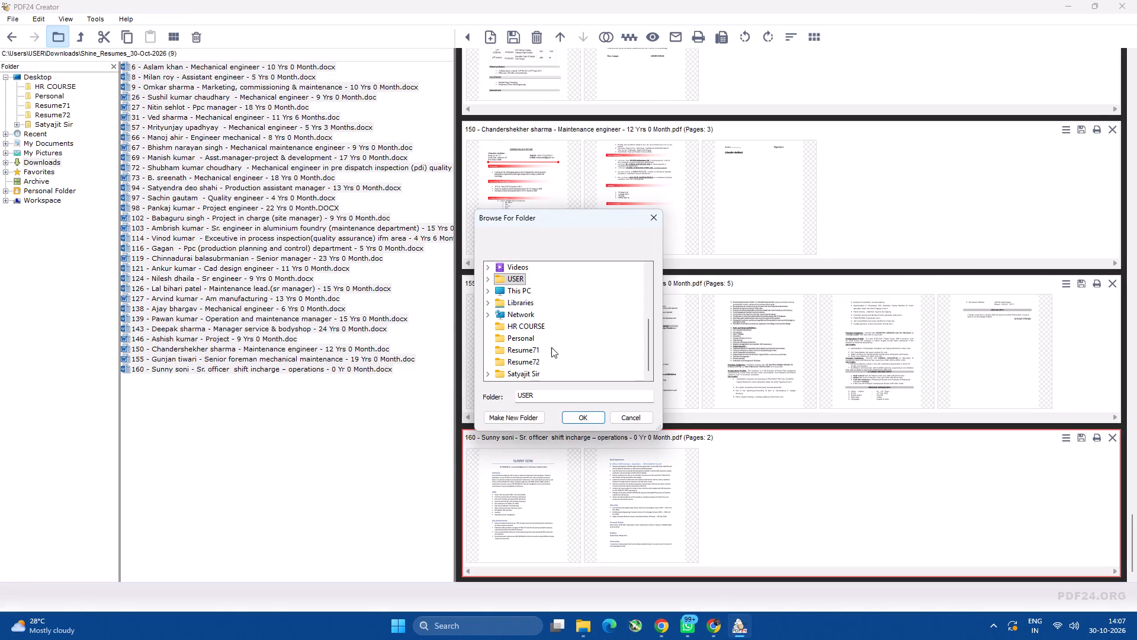
pyautogui.click(537, 360)
pyautogui.click(573, 418)
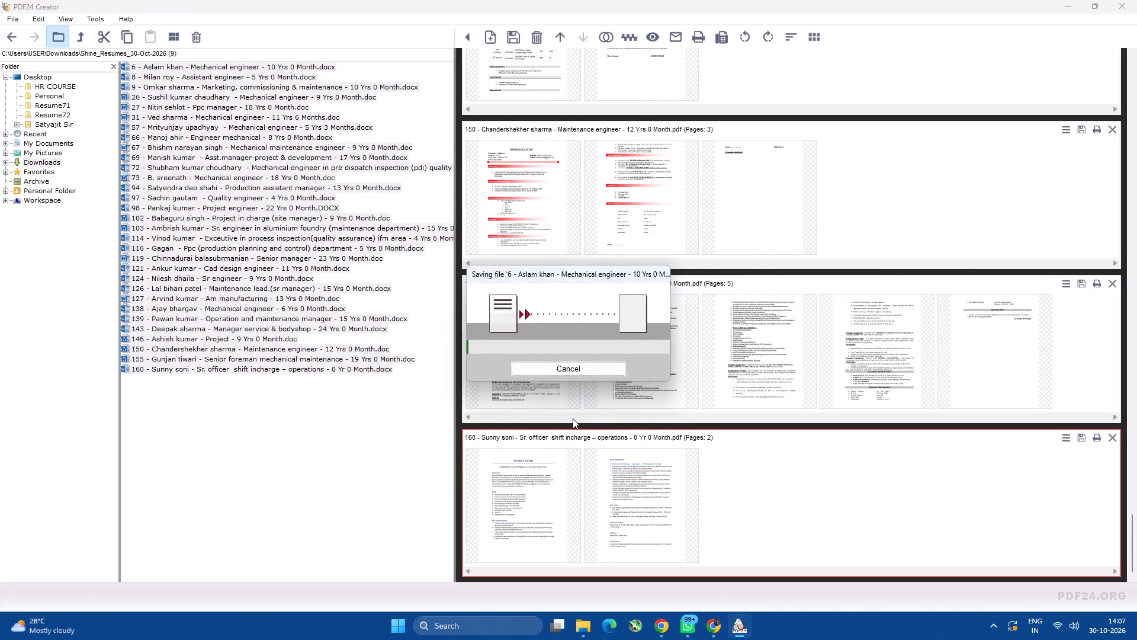
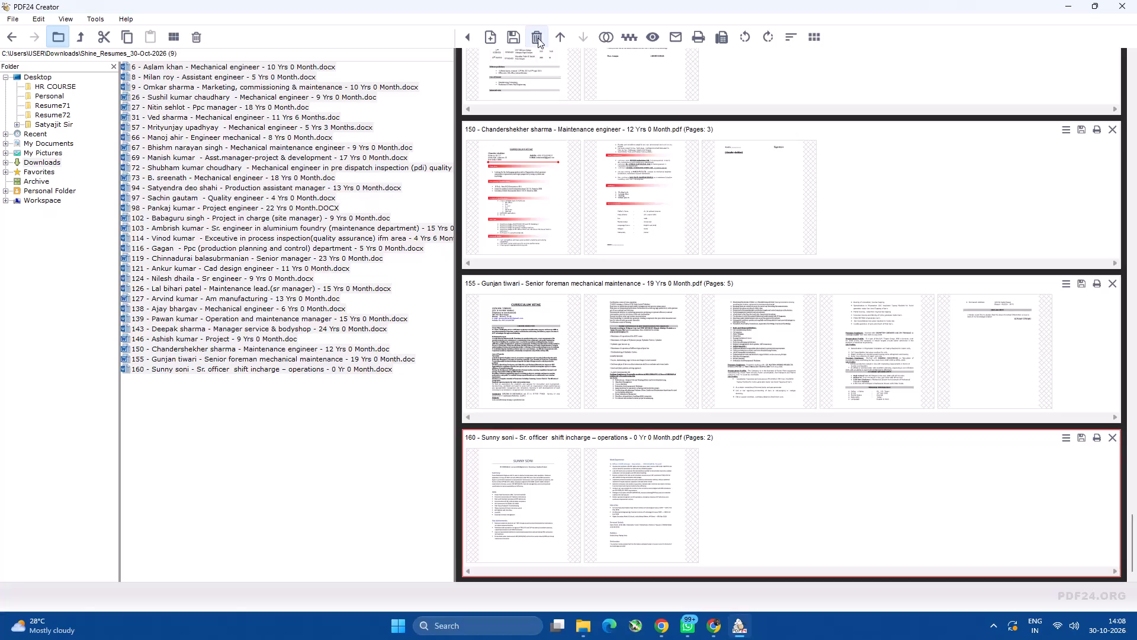
# Remove all the loaded documents from the PDF workspace.
pyautogui.click(538, 31)
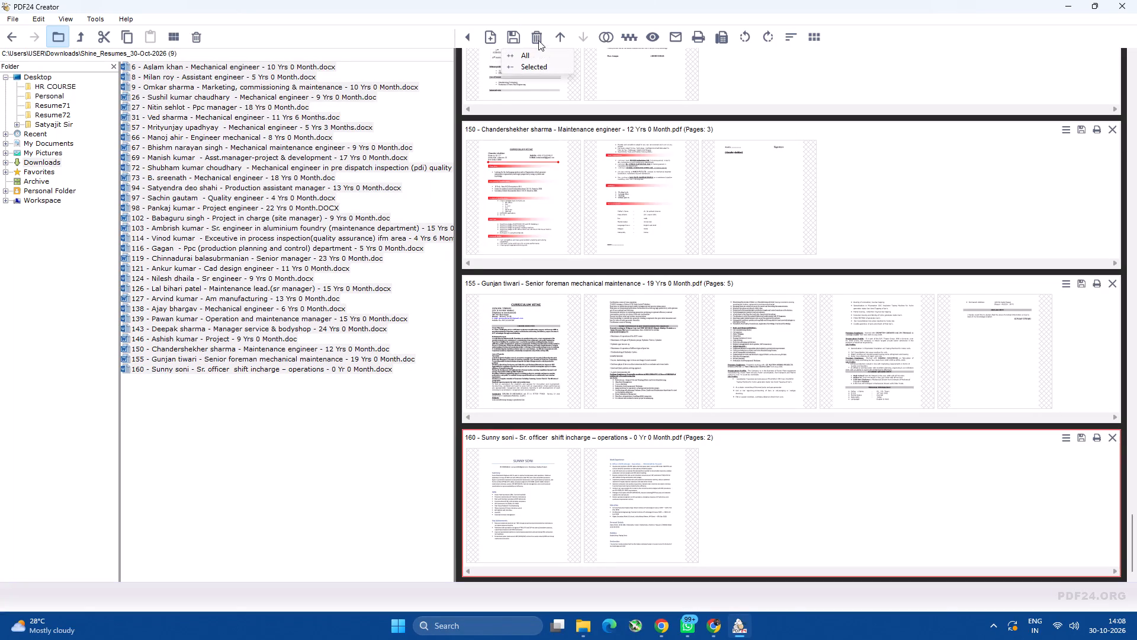
pyautogui.click(539, 59)
pyautogui.click(588, 352)
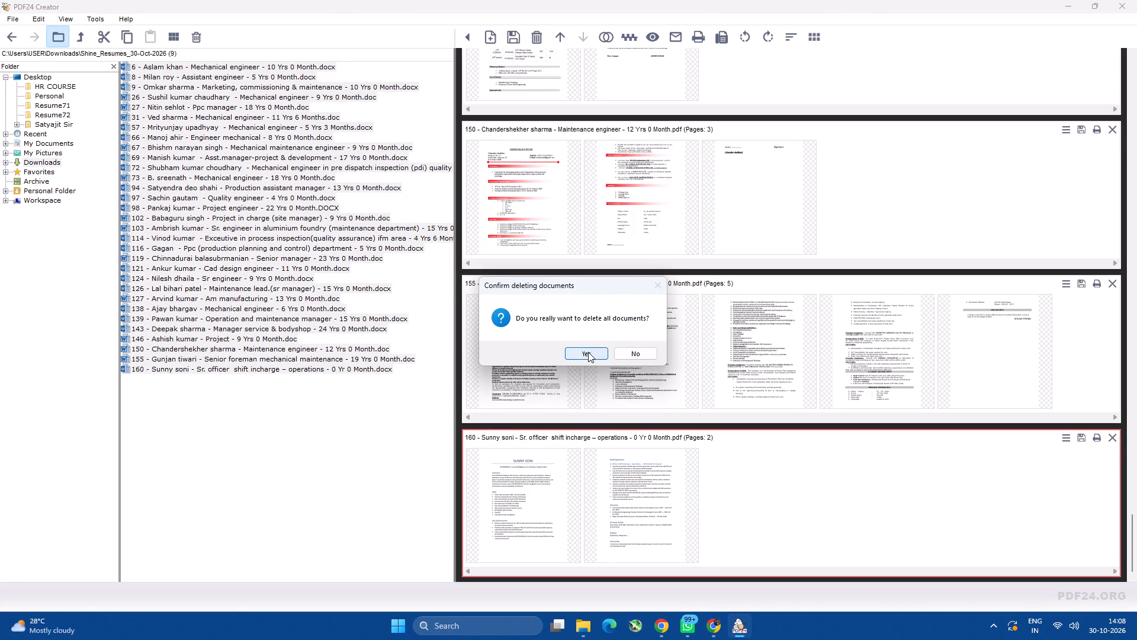
# Load all the Word resumes from the Shine_Resumes_30-Oct-2026 (10) folder into the PDF workspace, leaving out the JPG resume.
pyautogui.click(9, 29)
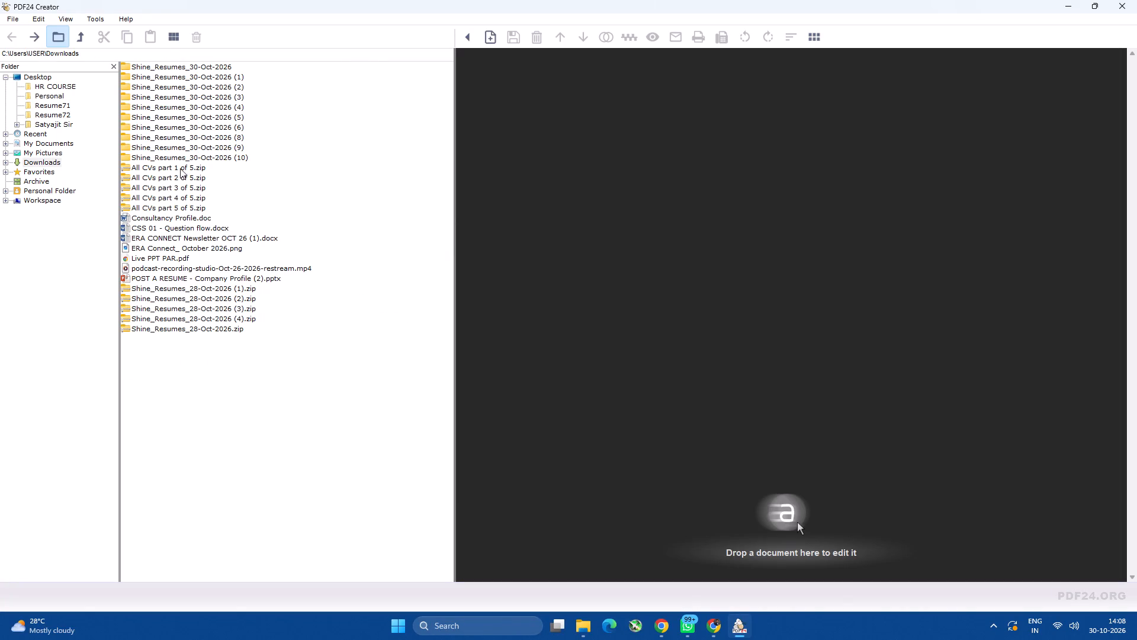
pyautogui.doubleClick(187, 158)
pyautogui.moveTo(216, 530); pyautogui.dragTo(341, 0)
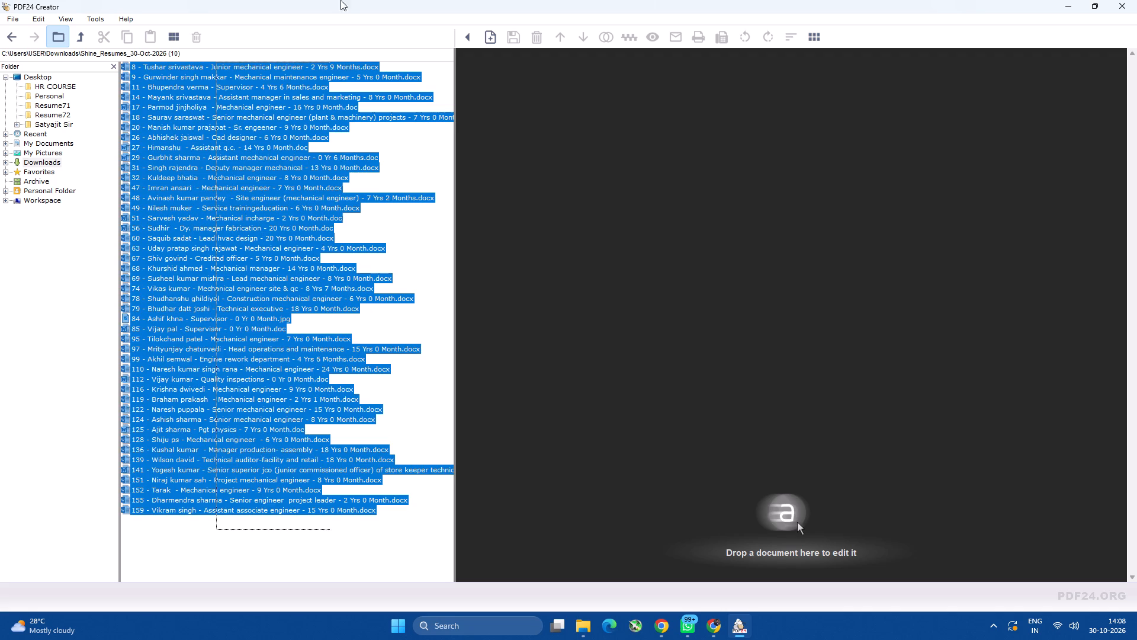
pyautogui.moveTo(341, 0); pyautogui.dragTo(323, 66)
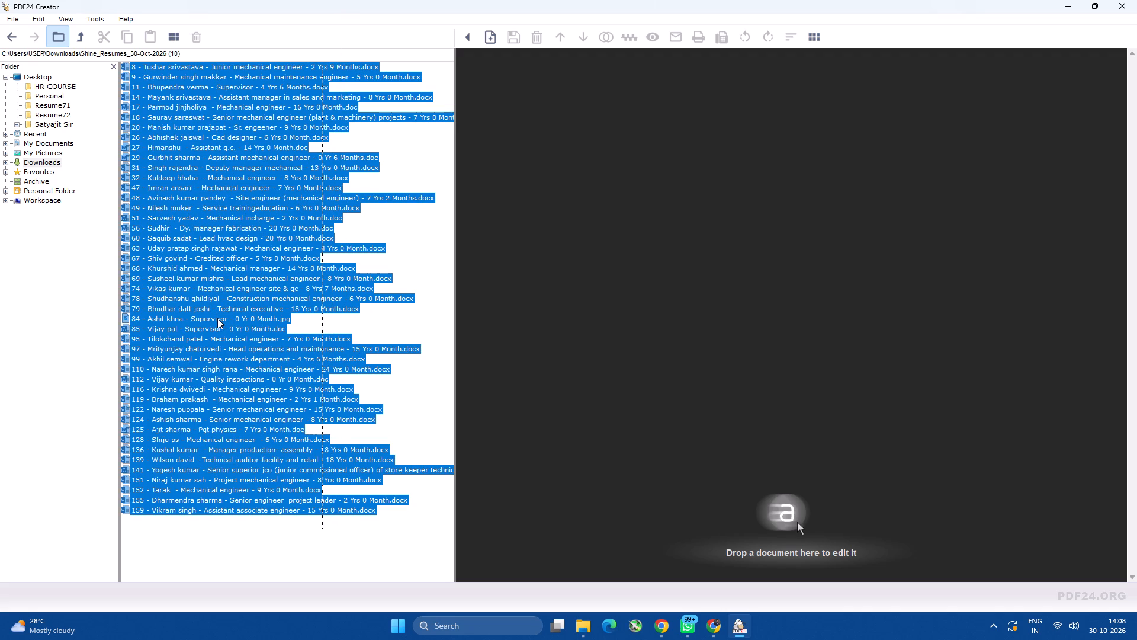
pyautogui.keyDown('ctrl'); pyautogui.click(217, 318); pyautogui.keyUp('ctrl')
pyautogui.moveTo(236, 261); pyautogui.dragTo(780, 386)
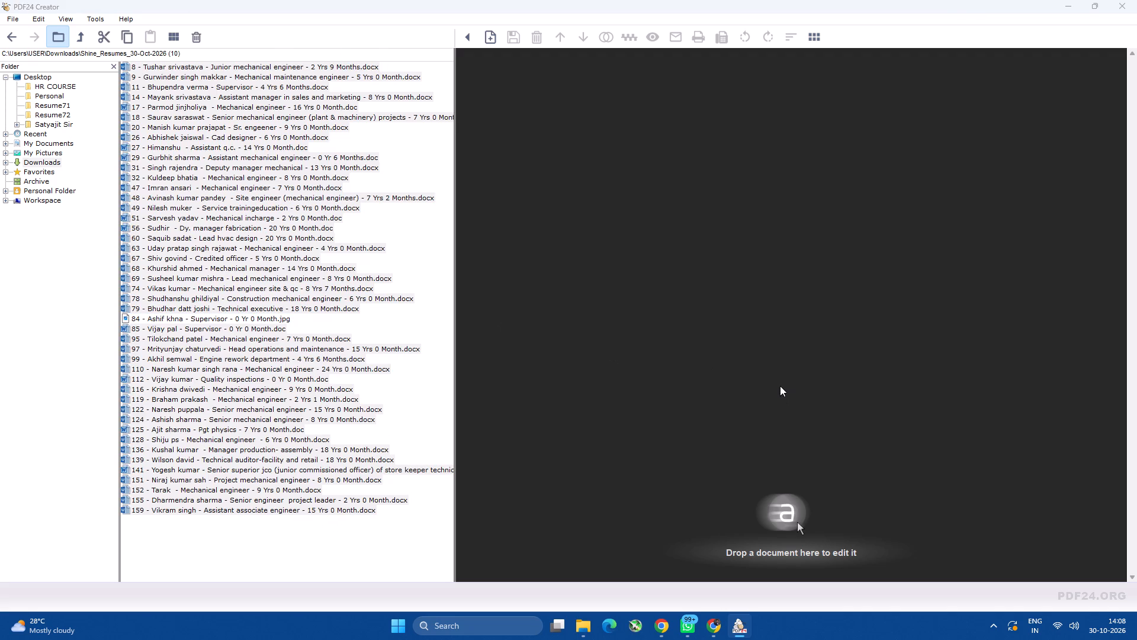
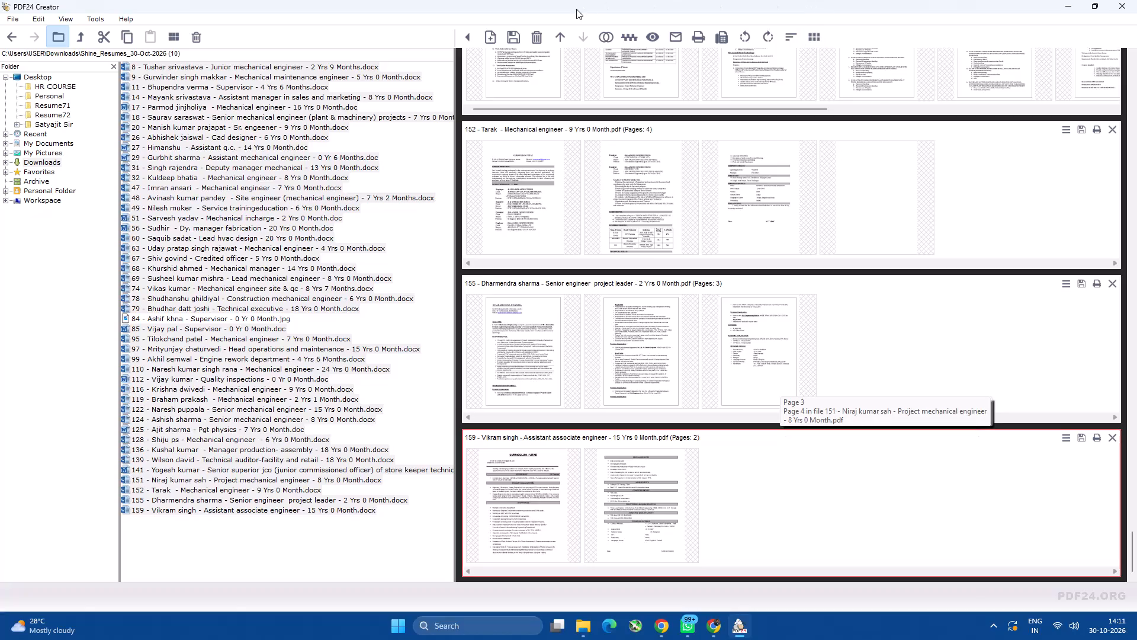
# Save all the loaded resumes as PDF files into the Resume72 folder.
pyautogui.click(514, 31)
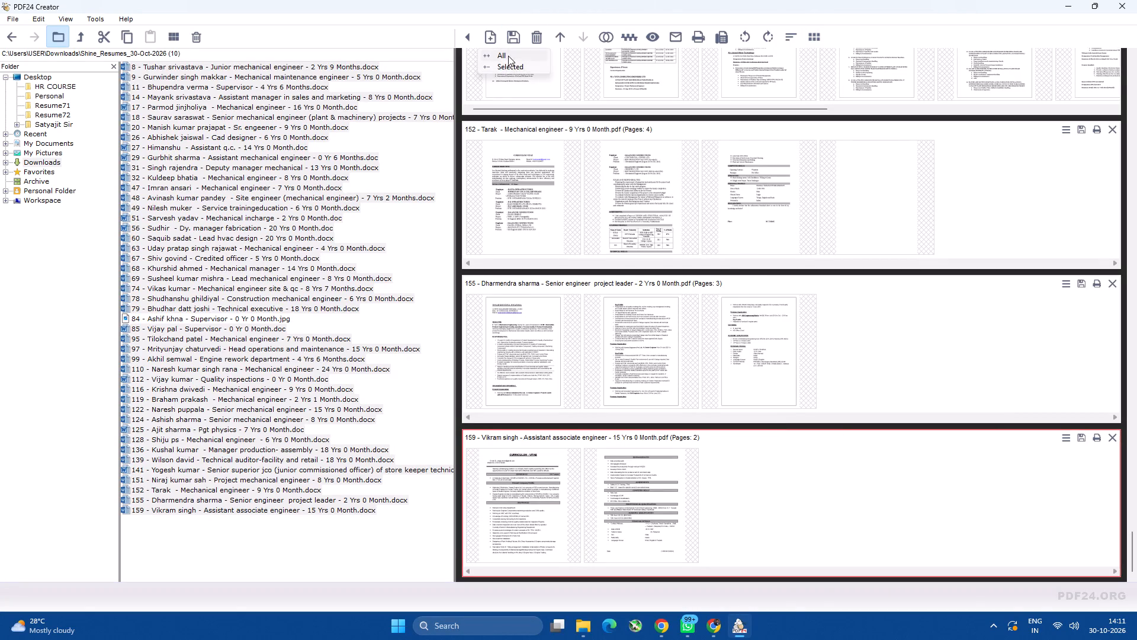
pyautogui.click(509, 56)
pyautogui.click(570, 316)
pyautogui.scroll(-3, 566, 328)
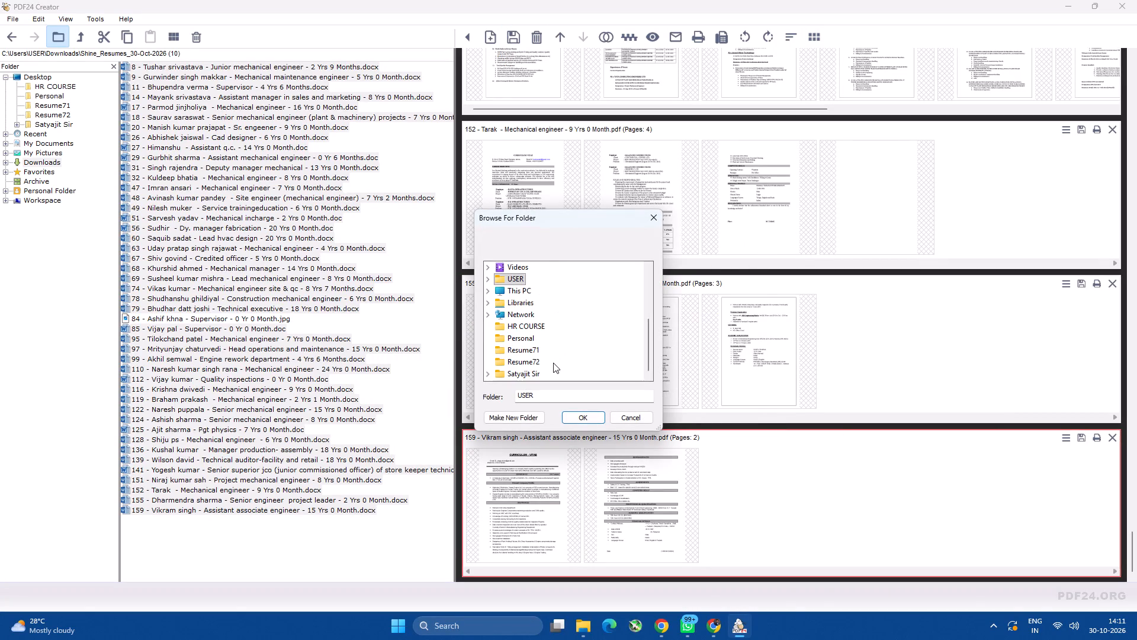
pyautogui.scroll(-1, 553, 363)
pyautogui.scroll(1, 553, 363)
pyautogui.scroll(-1, 553, 363)
pyautogui.click(538, 357)
pyautogui.click(579, 418)
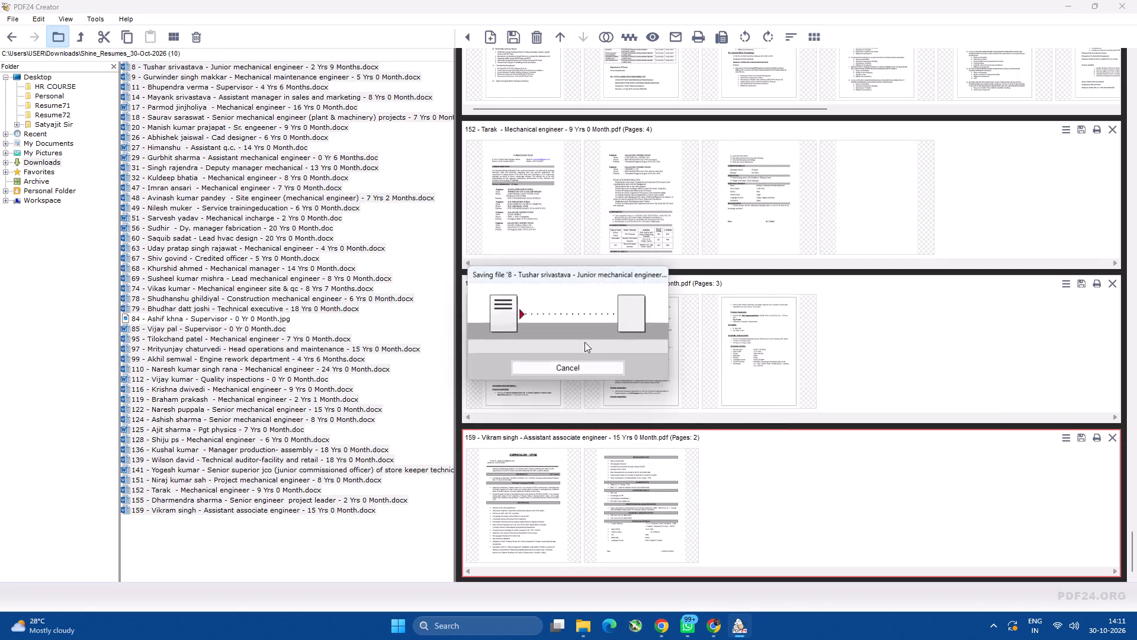